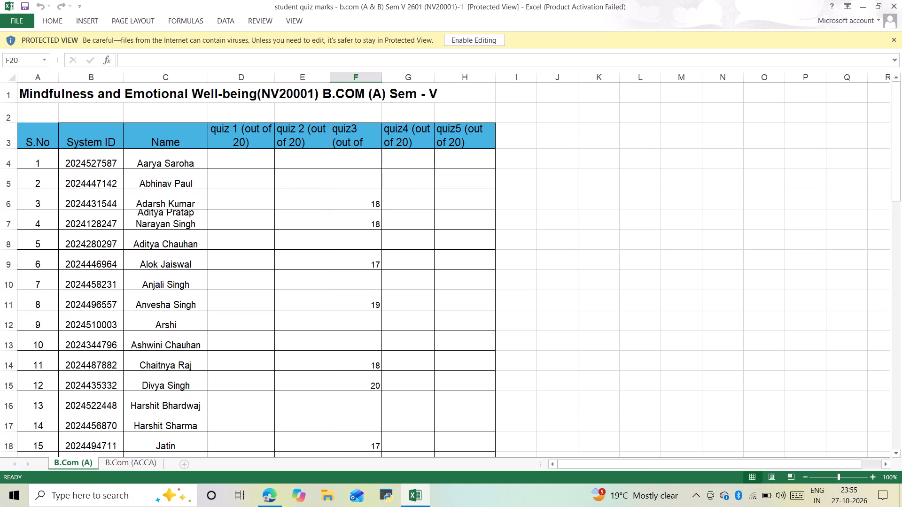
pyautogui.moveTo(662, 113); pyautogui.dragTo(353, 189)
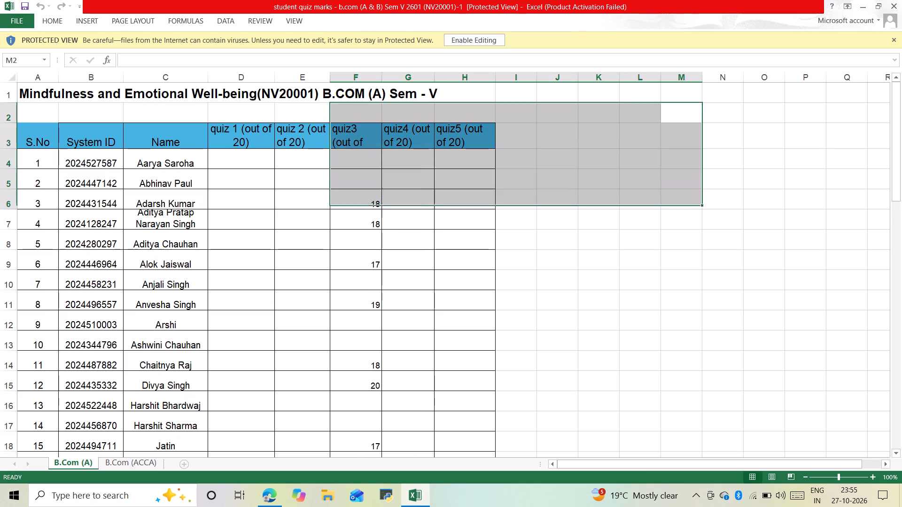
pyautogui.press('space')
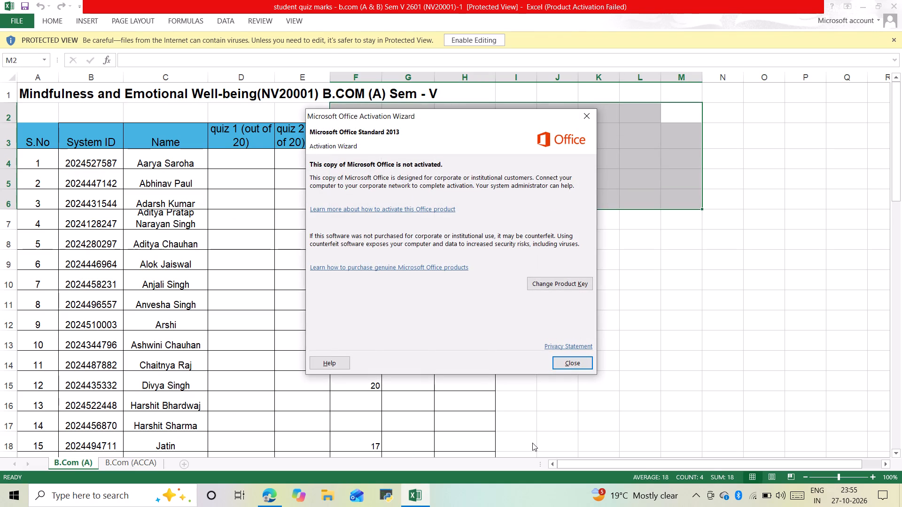
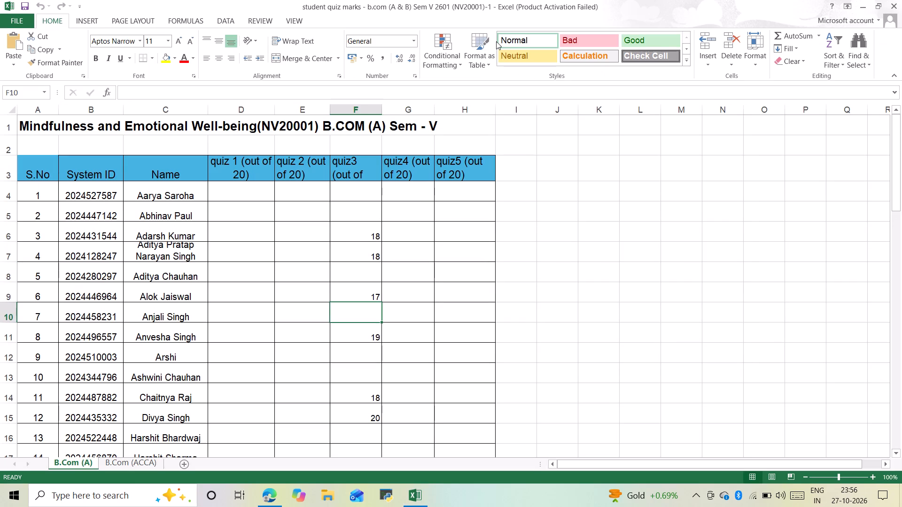
# Create a new blank workbook.
pyautogui.hotkey('ctrl', 'n')
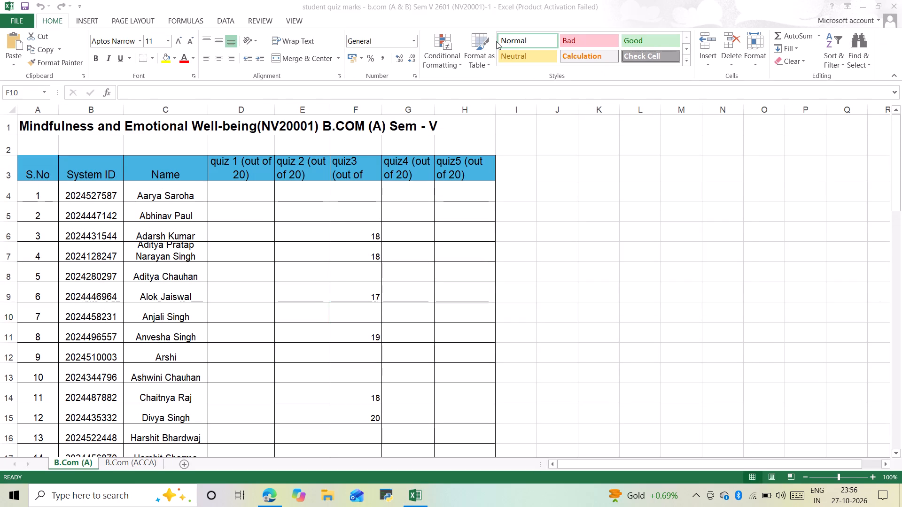
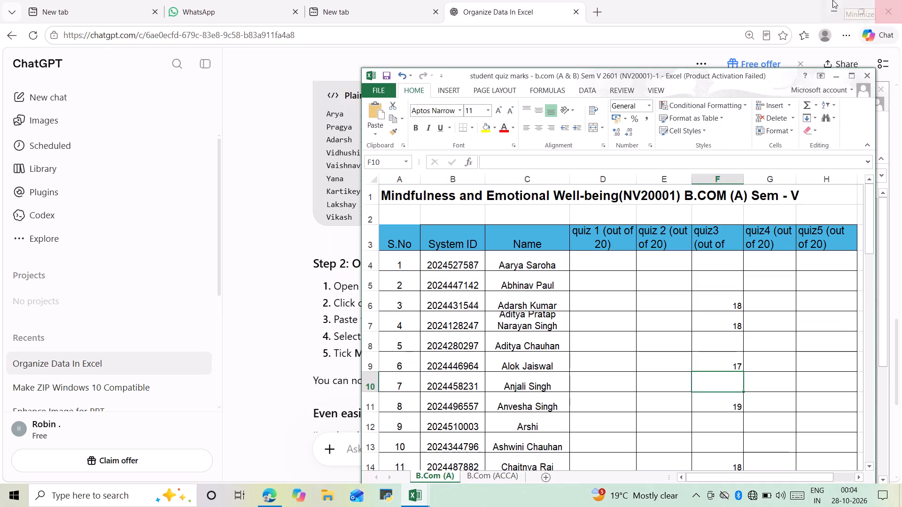
pyautogui.moveTo(780, 77); pyautogui.dragTo(673, 35)
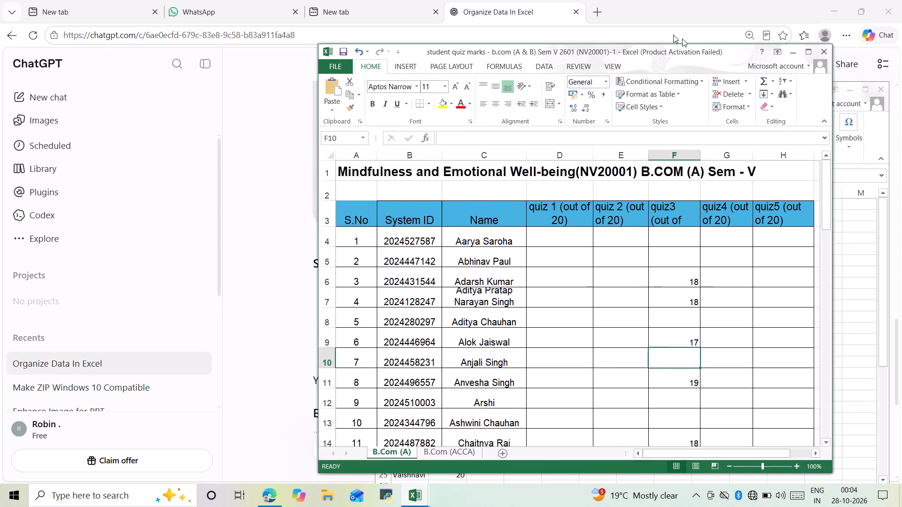
pyautogui.moveTo(673, 35); pyautogui.dragTo(475, 57)
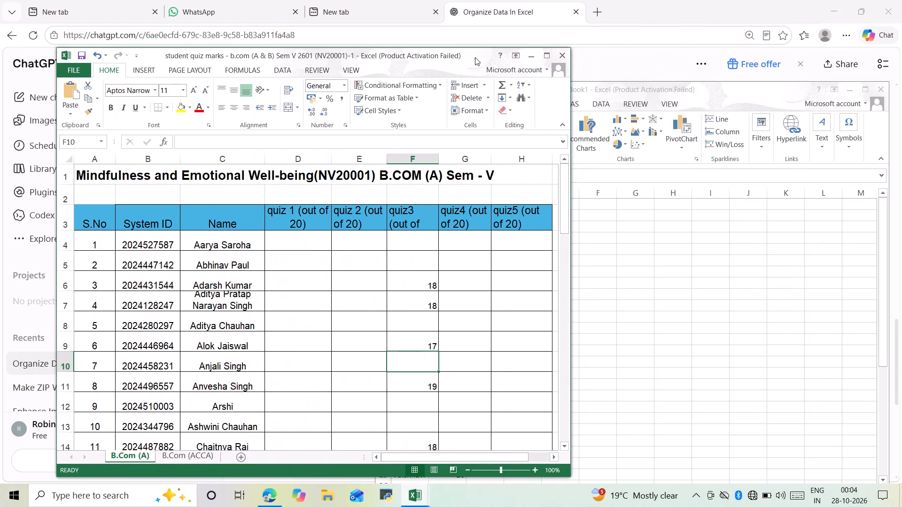
pyautogui.moveTo(482, 57); pyautogui.dragTo(424, 32)
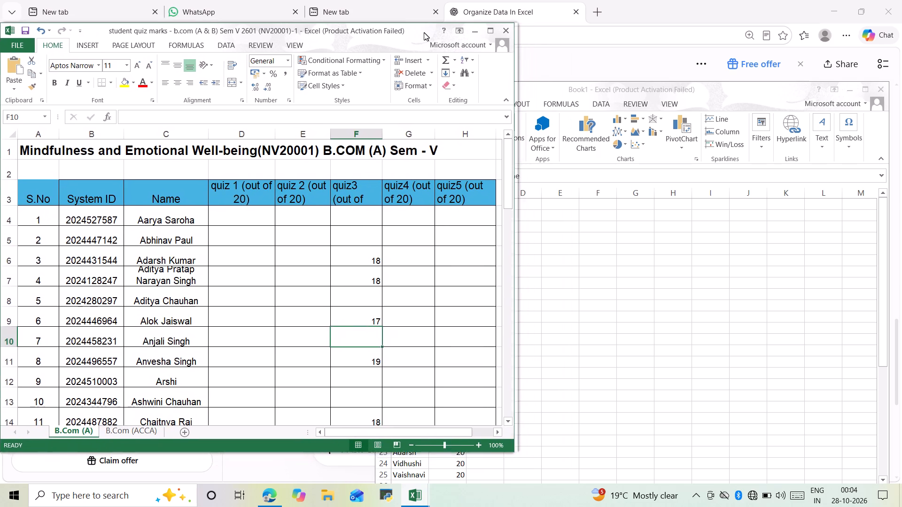
pyautogui.moveTo(424, 32); pyautogui.dragTo(426, 37)
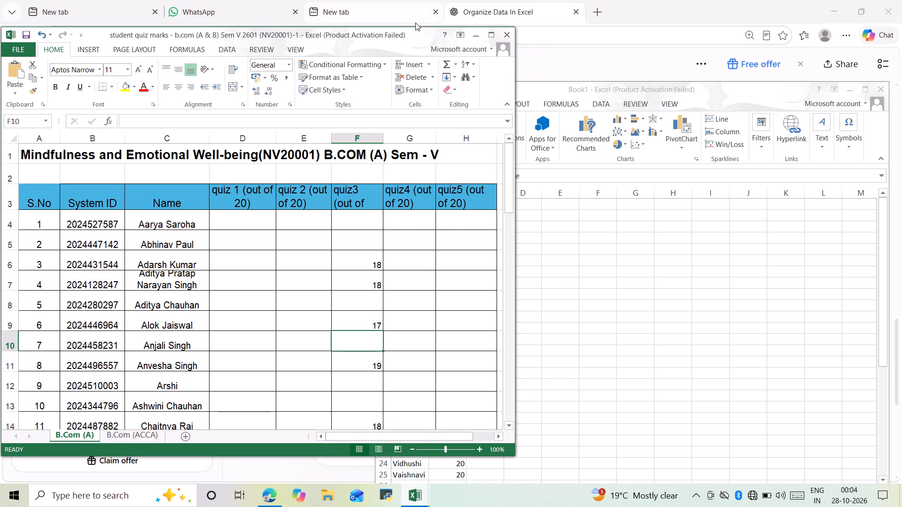
pyautogui.doubleClick(413, 27)
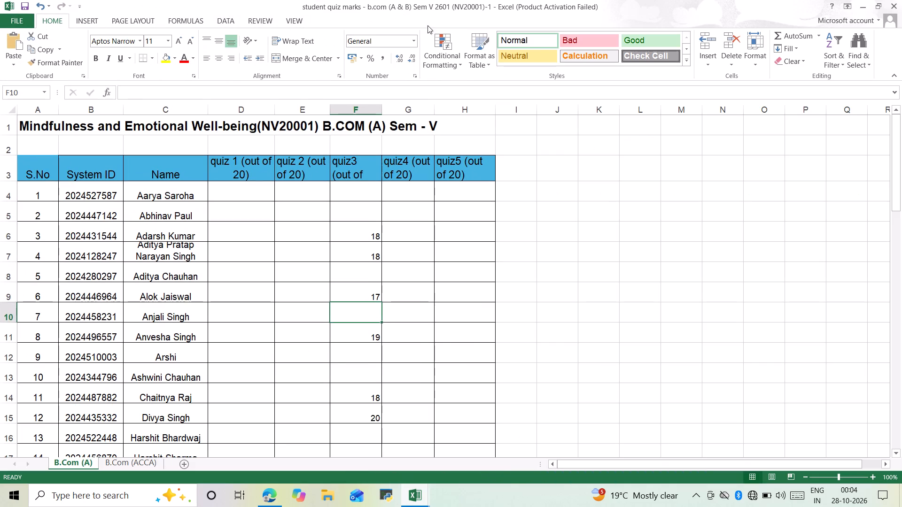
pyautogui.doubleClick(644, 7)
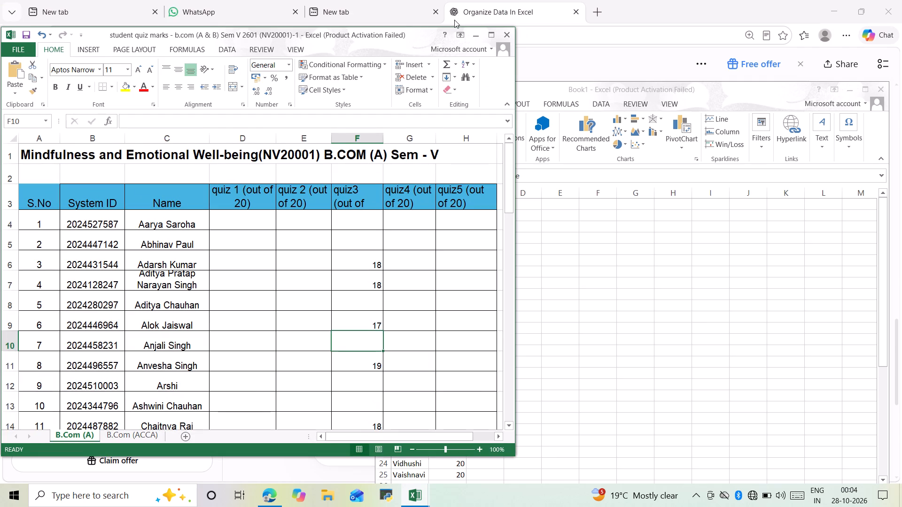
pyautogui.moveTo(453, 26); pyautogui.dragTo(453, 25)
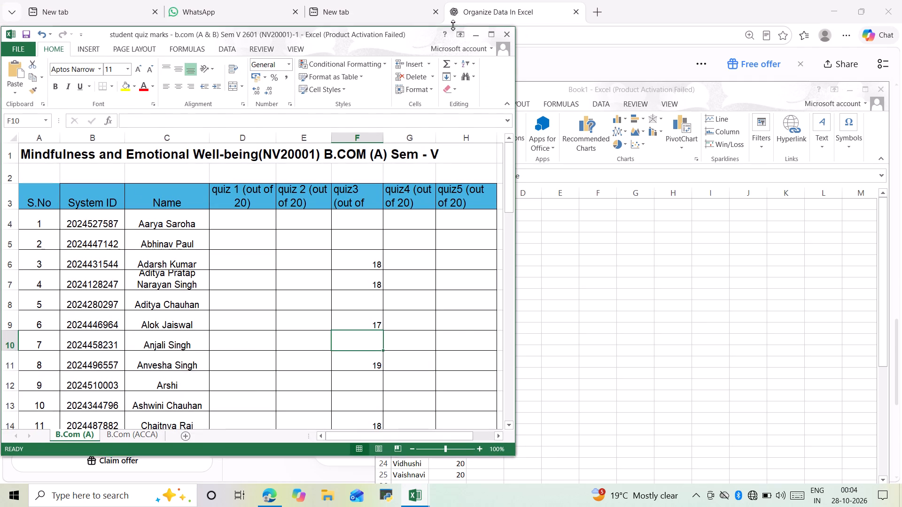
pyautogui.moveTo(453, 25); pyautogui.dragTo(444, 10)
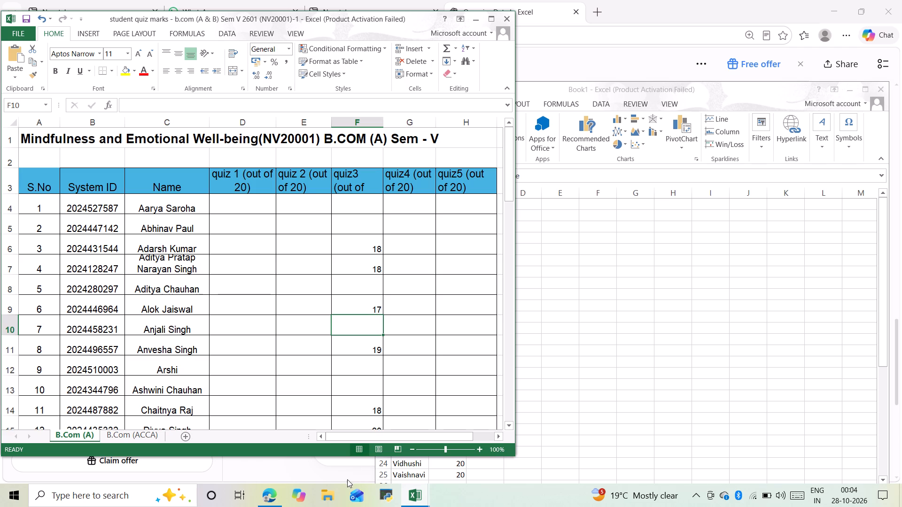
pyautogui.moveTo(344, 456); pyautogui.dragTo(342, 461)
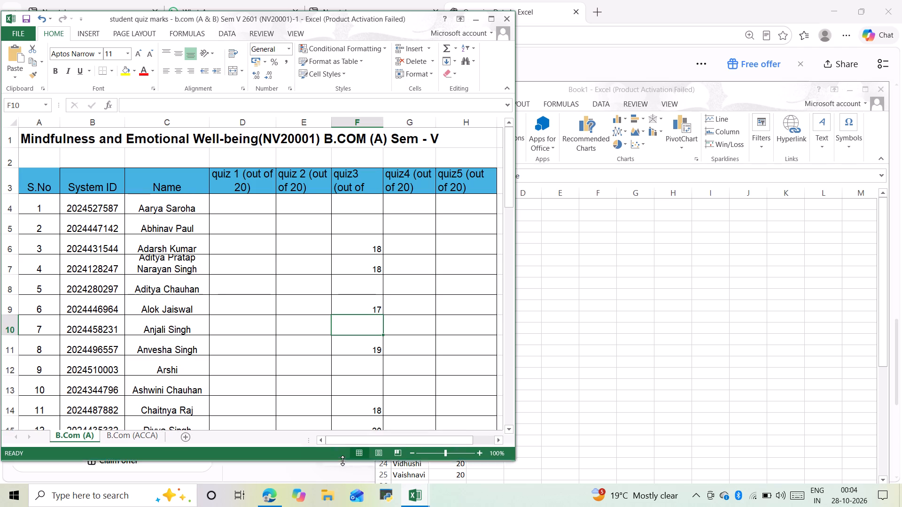
pyautogui.moveTo(342, 461); pyautogui.dragTo(342, 481)
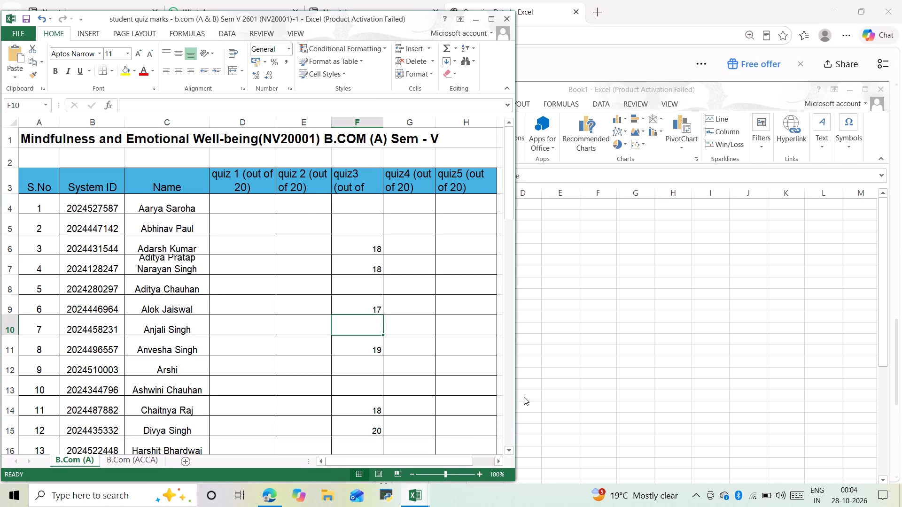
# Bring Book1 forward and resize it to nearly full height and narrower width, directly beside the student quiz marks workbook without overlap.
pyautogui.click(731, 14)
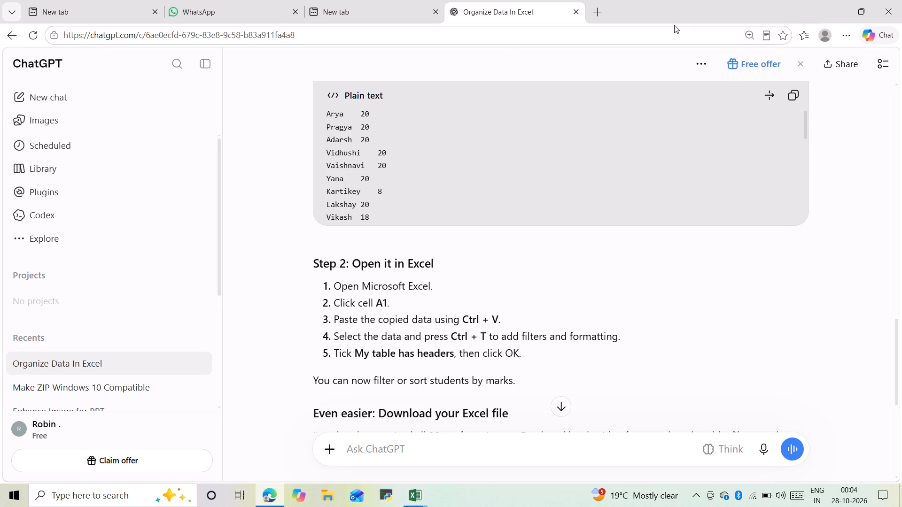
pyautogui.hotkey('alt', 'Tab')
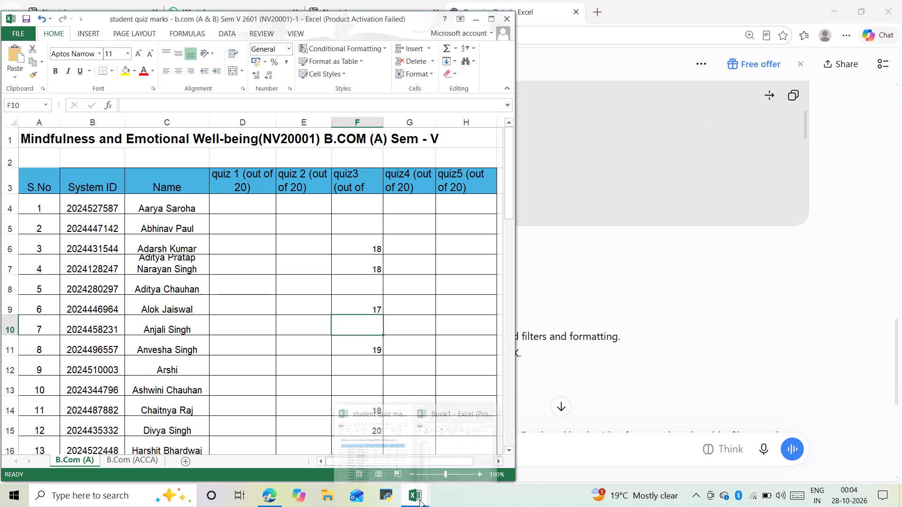
pyautogui.click(455, 440)
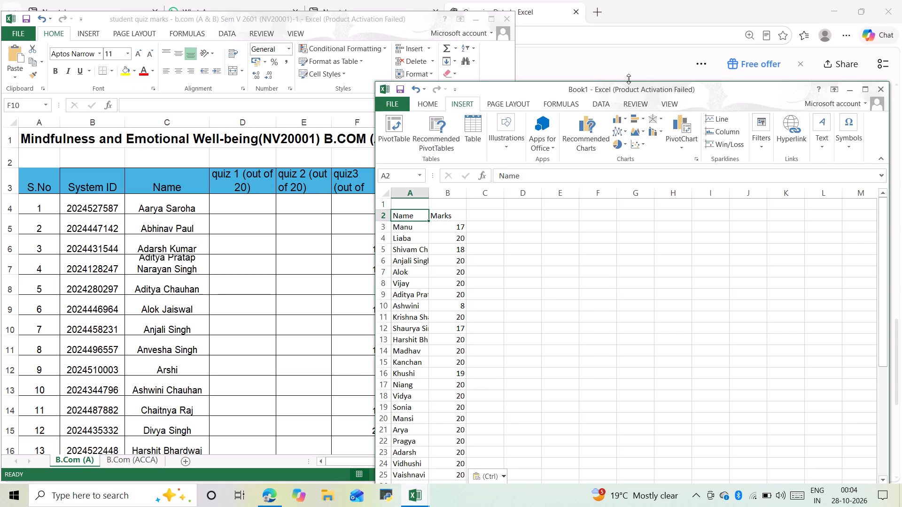
pyautogui.moveTo(629, 79); pyautogui.dragTo(626, 33)
pyautogui.moveTo(624, 36); pyautogui.dragTo(624, 31)
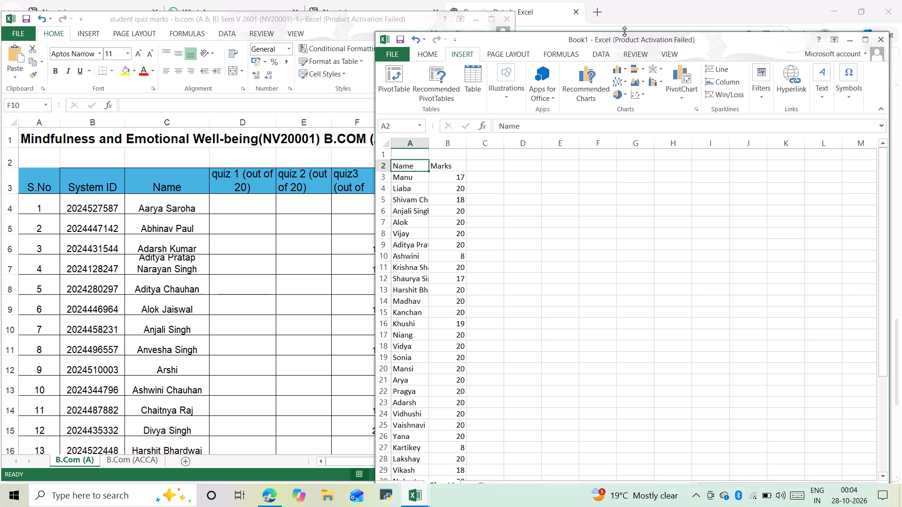
pyautogui.moveTo(624, 31); pyautogui.dragTo(621, 23)
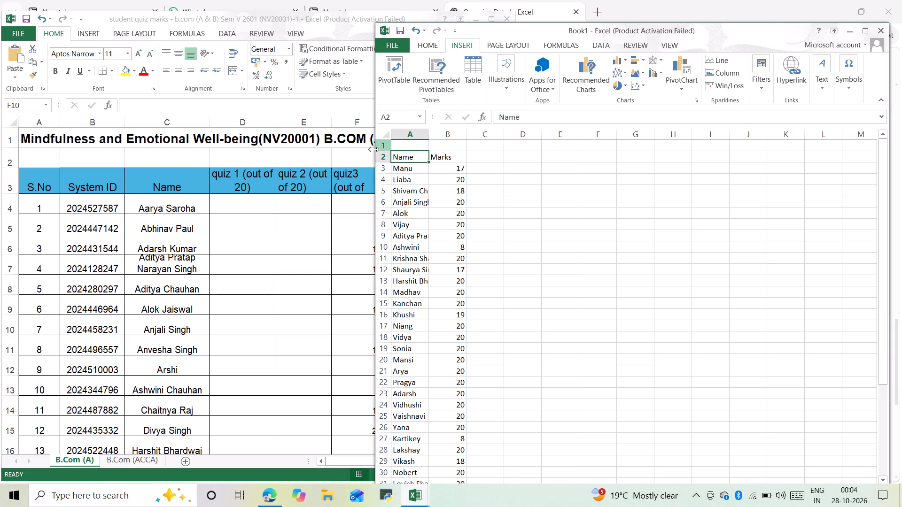
pyautogui.moveTo(373, 149); pyautogui.dragTo(512, 133)
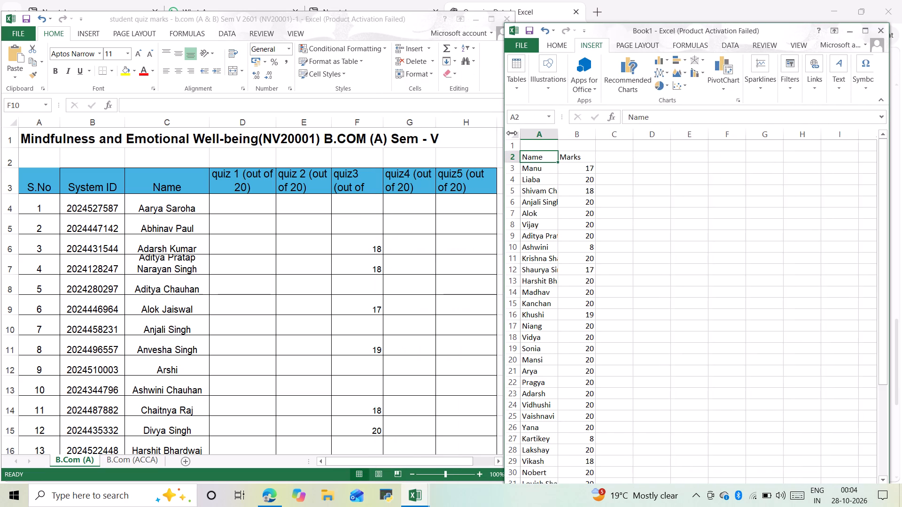
pyautogui.moveTo(512, 133); pyautogui.dragTo(524, 131)
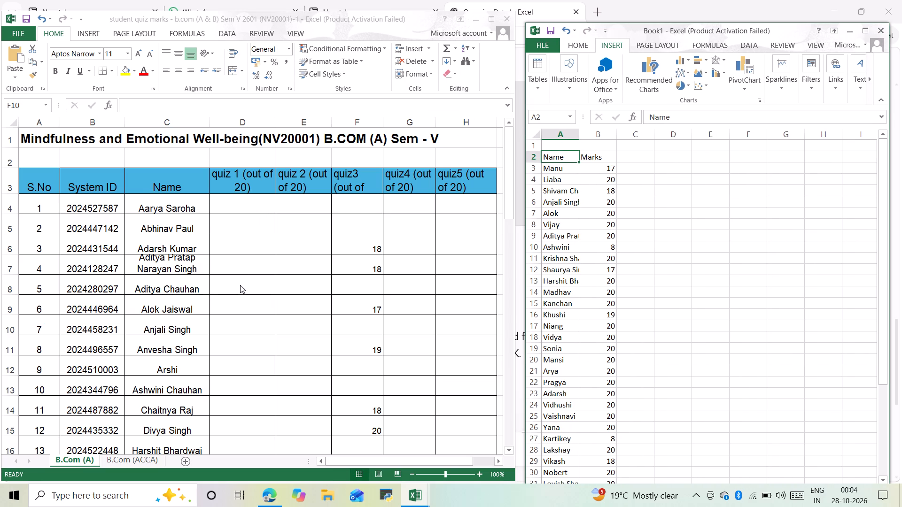
# Transfer Book1's first three marks to the quiz4 column of B.Com (A): 17 in G30, 20 in G24 and 18 in G41.
pyautogui.moveTo(240, 284); pyautogui.dragTo(227, 174)
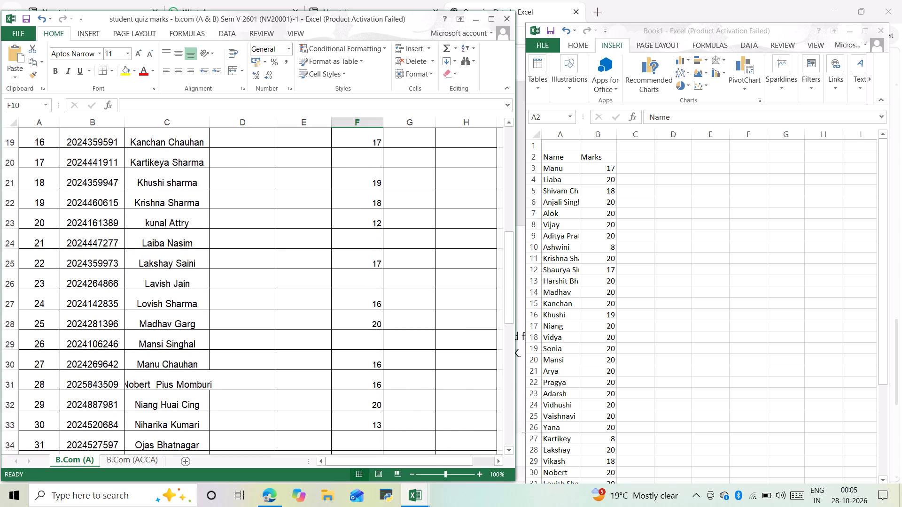
pyautogui.click(409, 341)
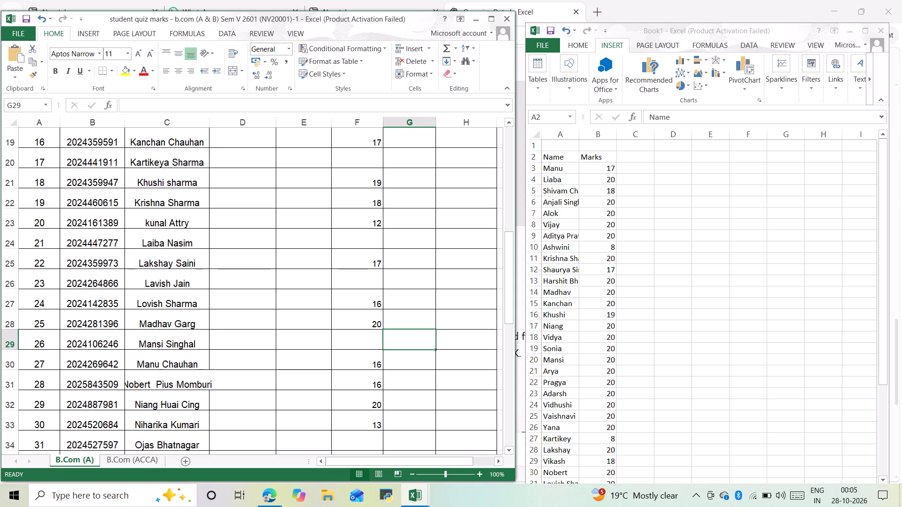
pyautogui.click(409, 364)
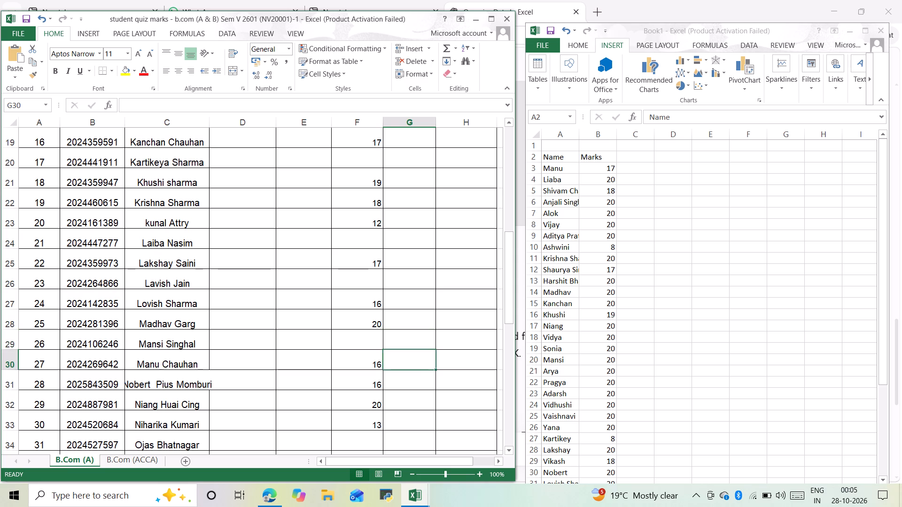
pyautogui.write('17')
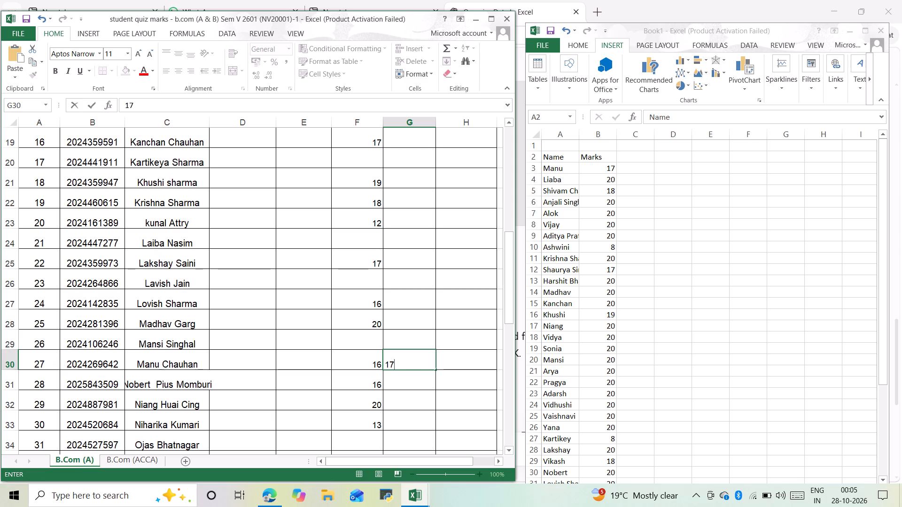
pyautogui.click(411, 240)
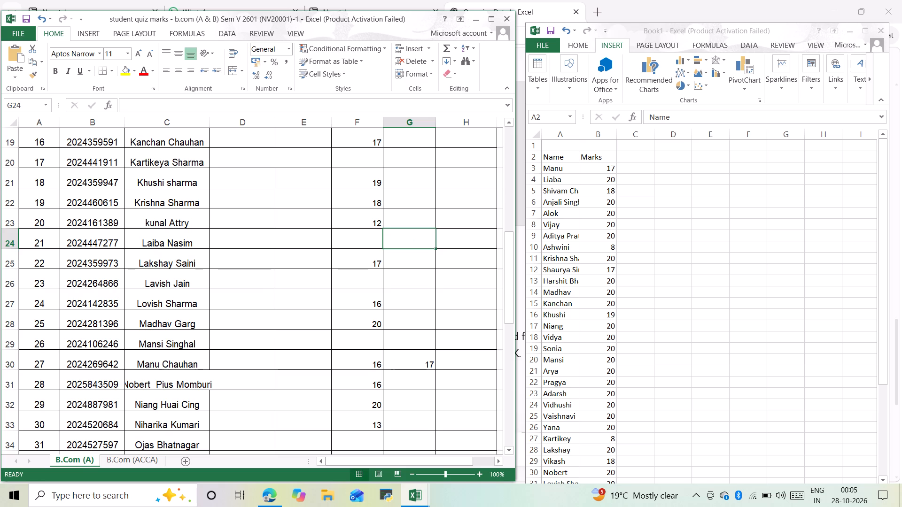
pyautogui.write('20')
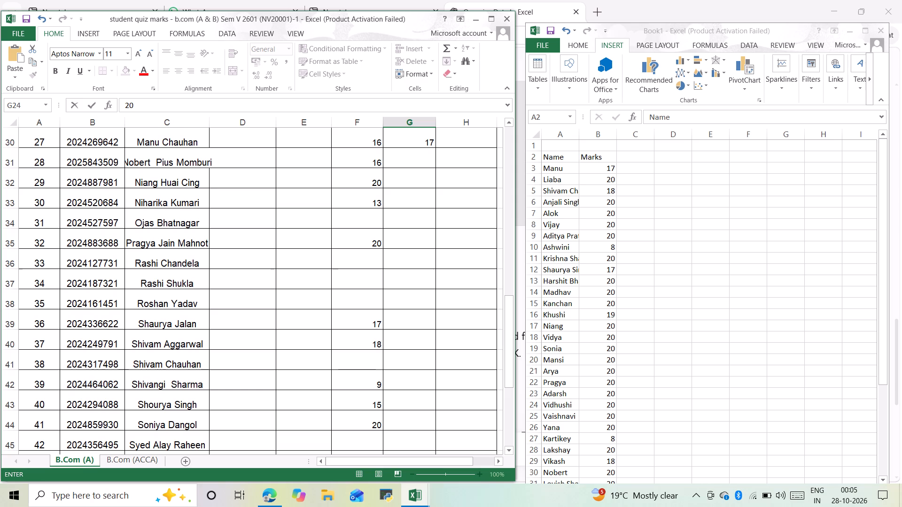
pyautogui.click(410, 366)
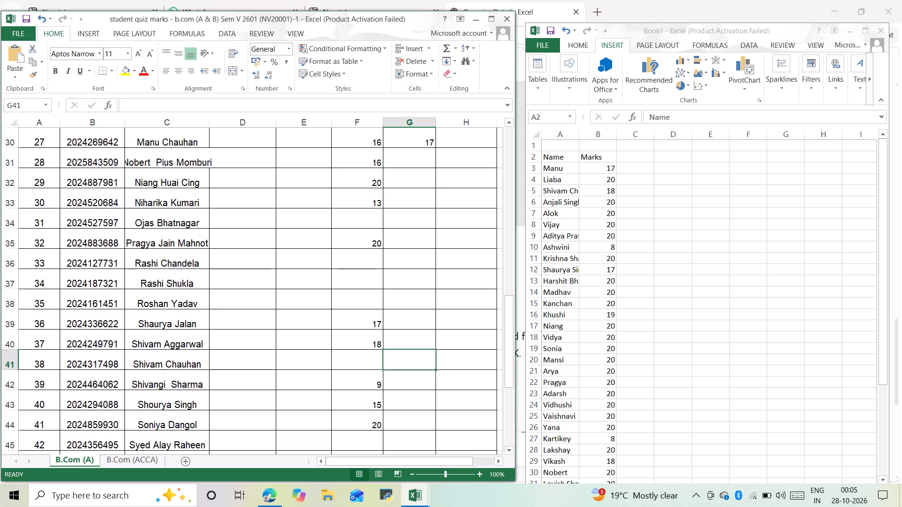
pyautogui.write('18')
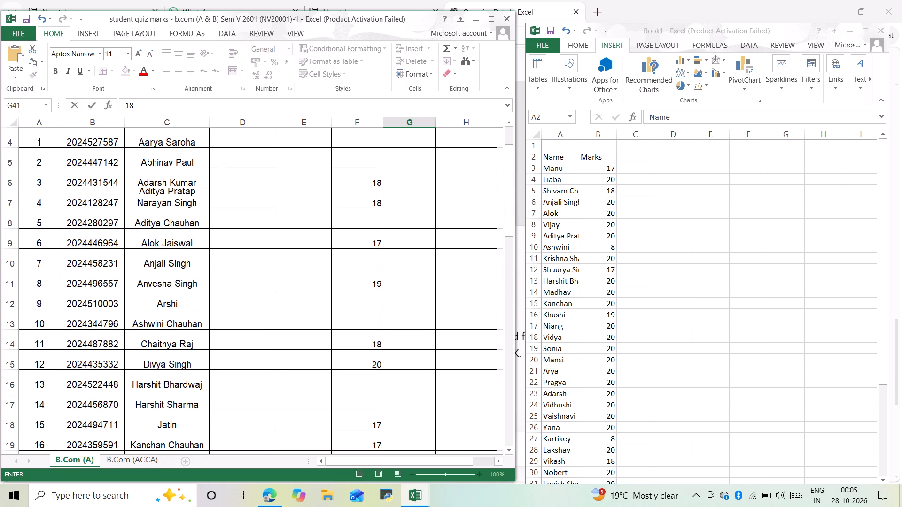
# Enter the quiz4 mark 20 for Anjali in G10 and 20 for Alok in G9.
pyautogui.click(421, 260)
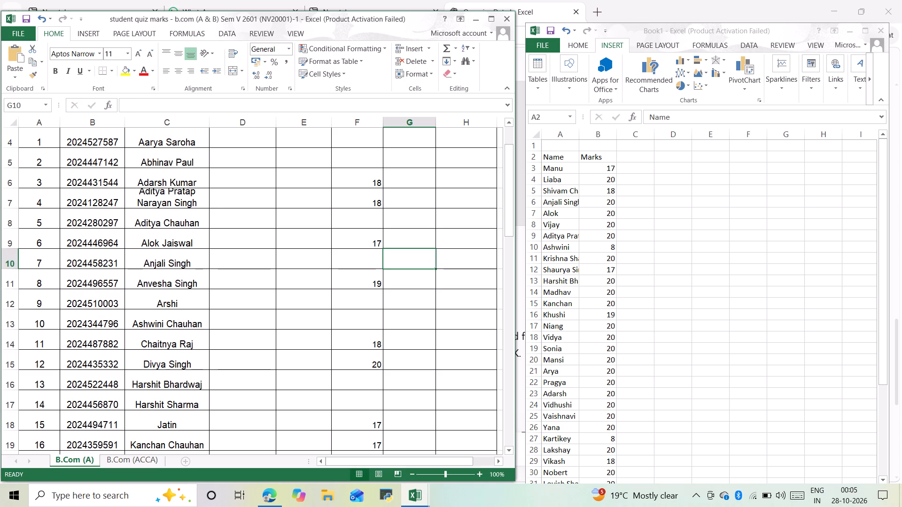
pyautogui.write('20')
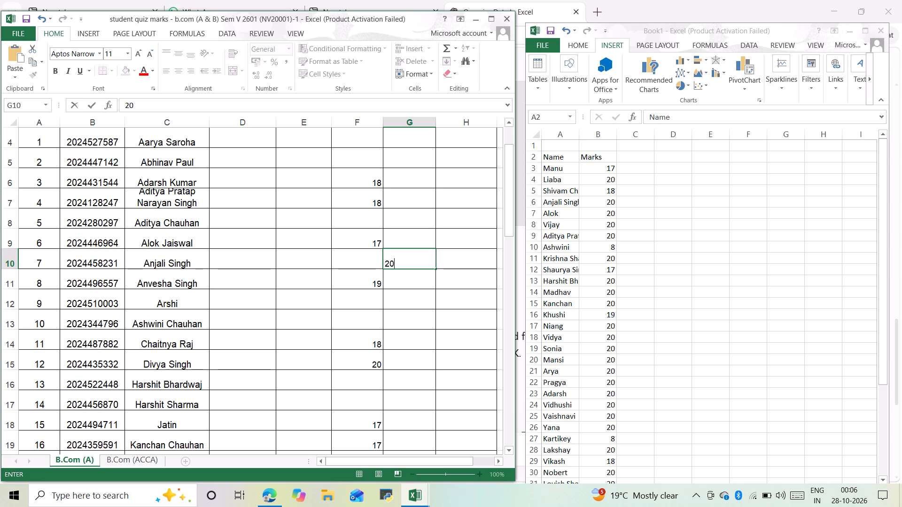
pyautogui.click(407, 240)
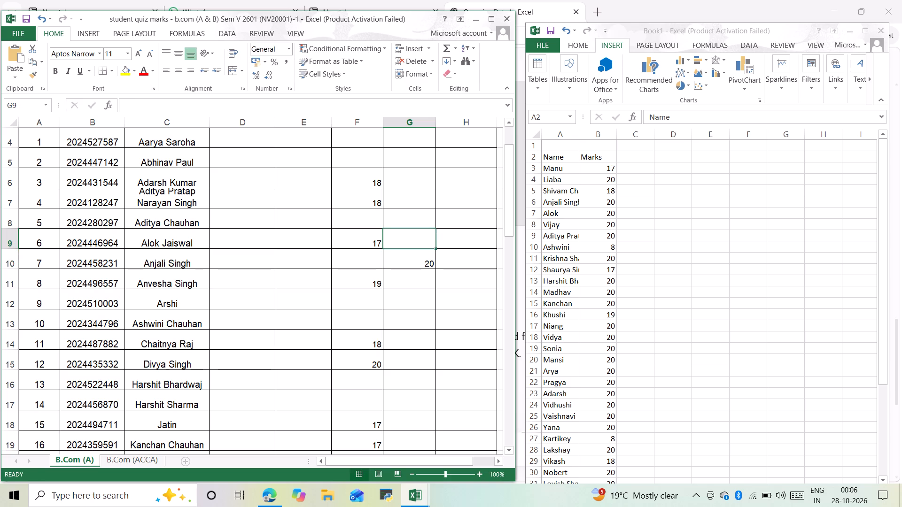
pyautogui.write('20')
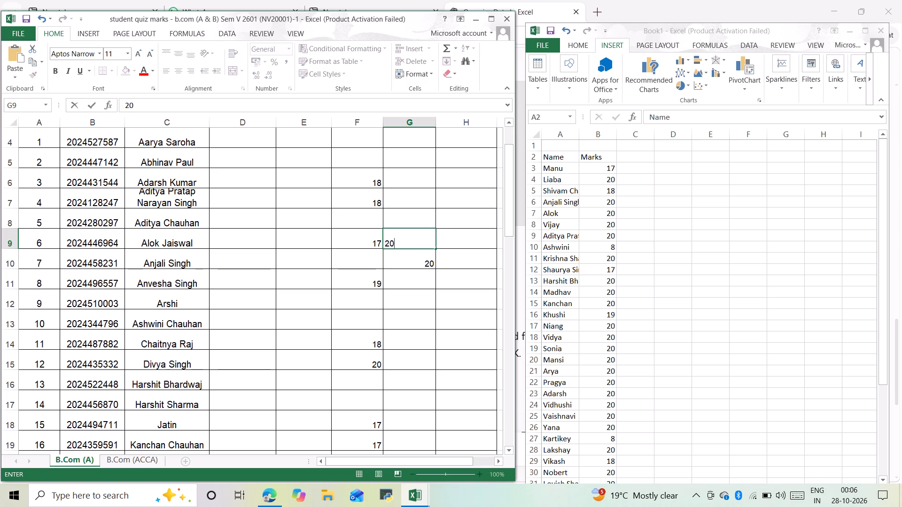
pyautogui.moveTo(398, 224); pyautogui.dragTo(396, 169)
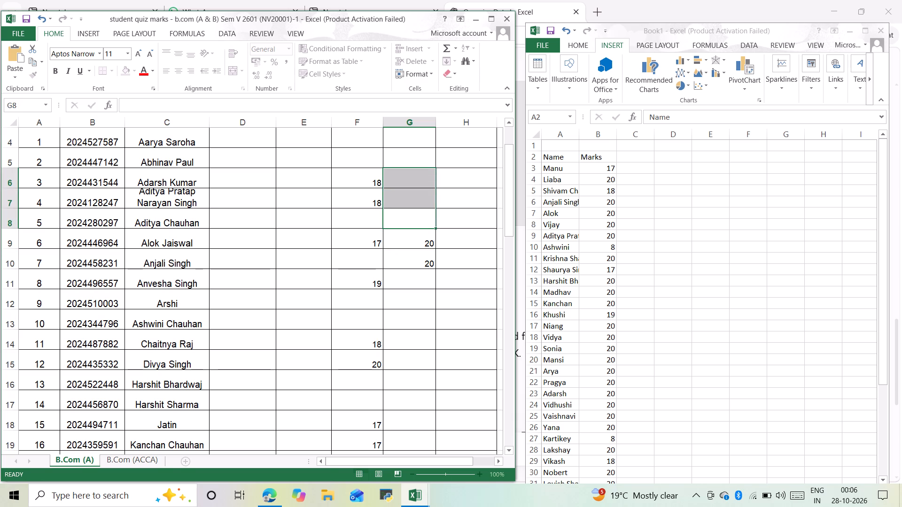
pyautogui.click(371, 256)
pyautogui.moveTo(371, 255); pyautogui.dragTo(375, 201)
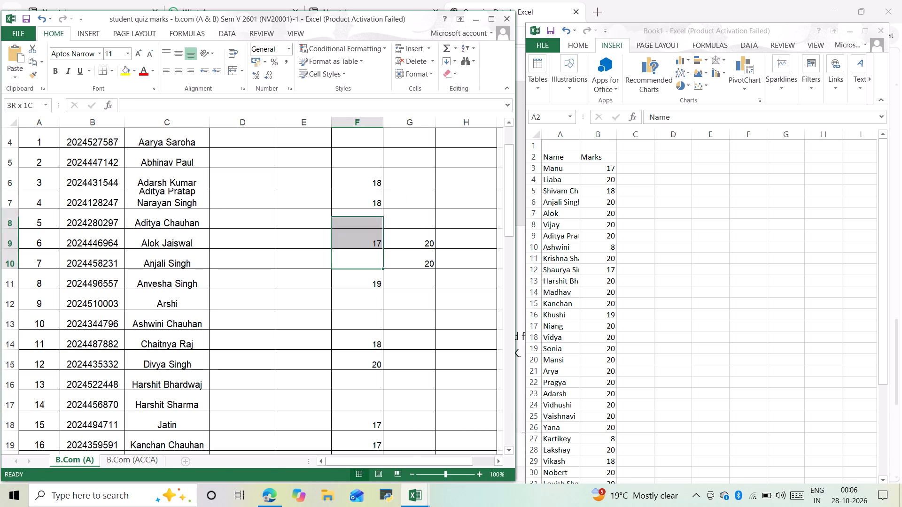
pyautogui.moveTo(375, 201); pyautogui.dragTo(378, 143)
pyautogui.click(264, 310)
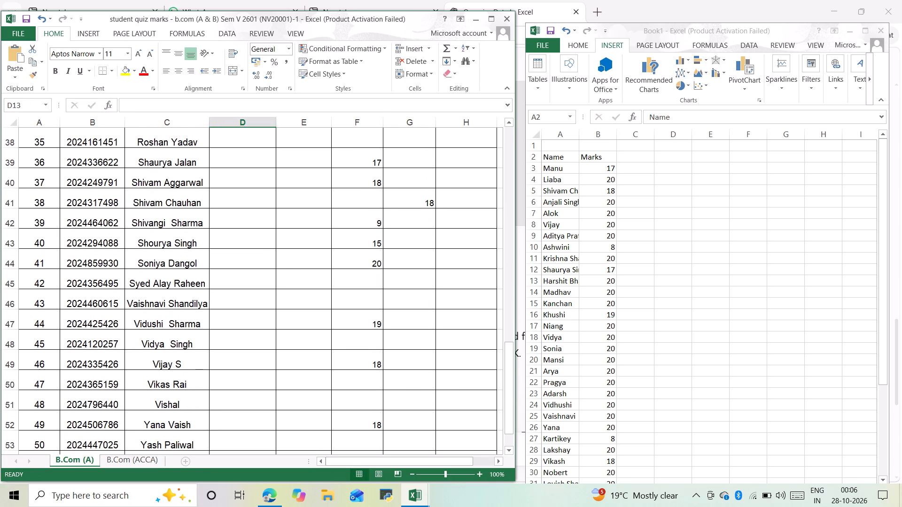
# Enter the next quiz4 marks from Book1: 20 in G49 for Vijay, 20 in G7 for Aditya, 8 in G13 for Ashwini, 20 in G22 for Krishna.
pyautogui.click(421, 357)
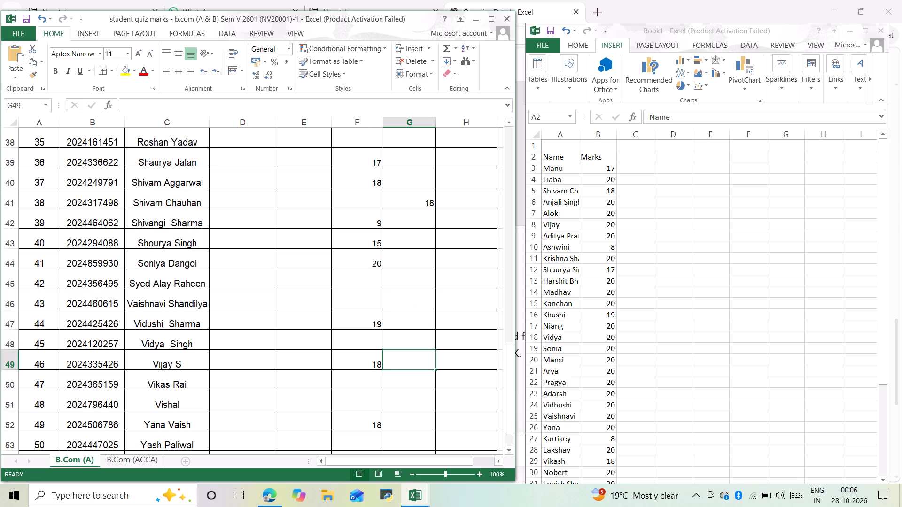
pyautogui.write('20')
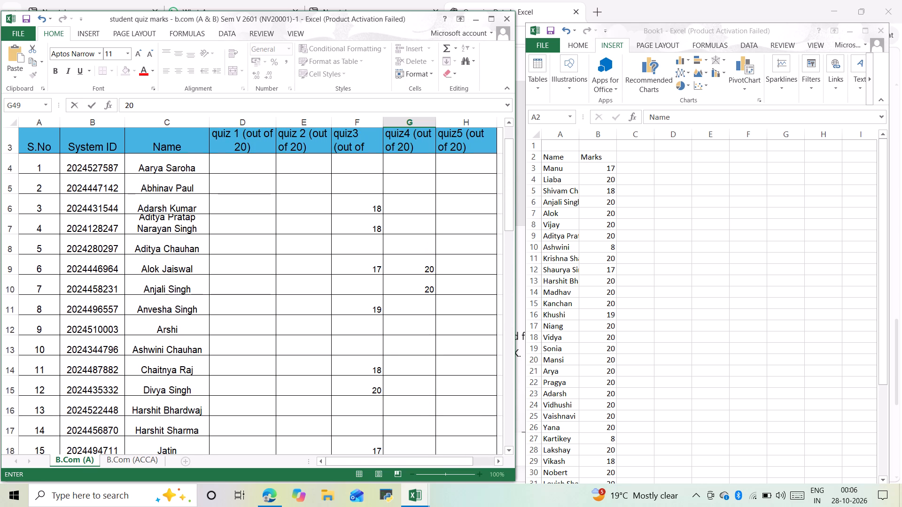
pyautogui.click(416, 221)
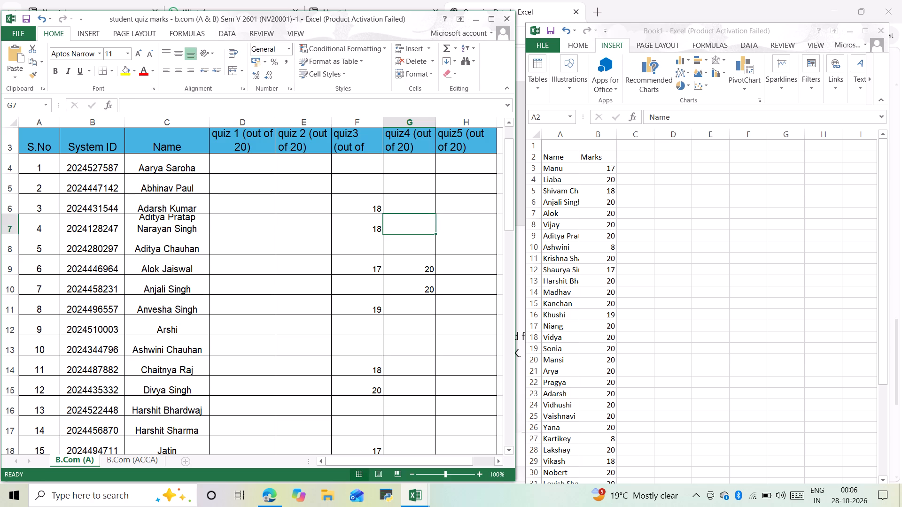
pyautogui.write('20')
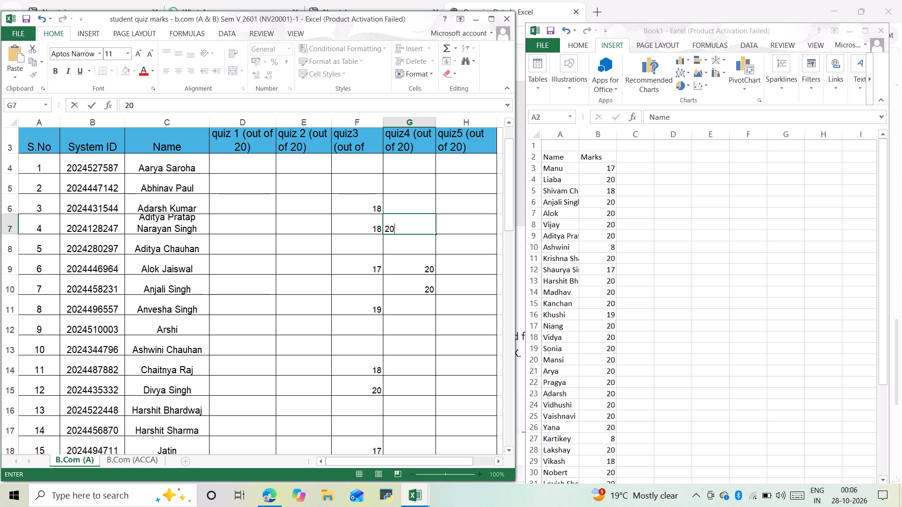
pyautogui.click(406, 354)
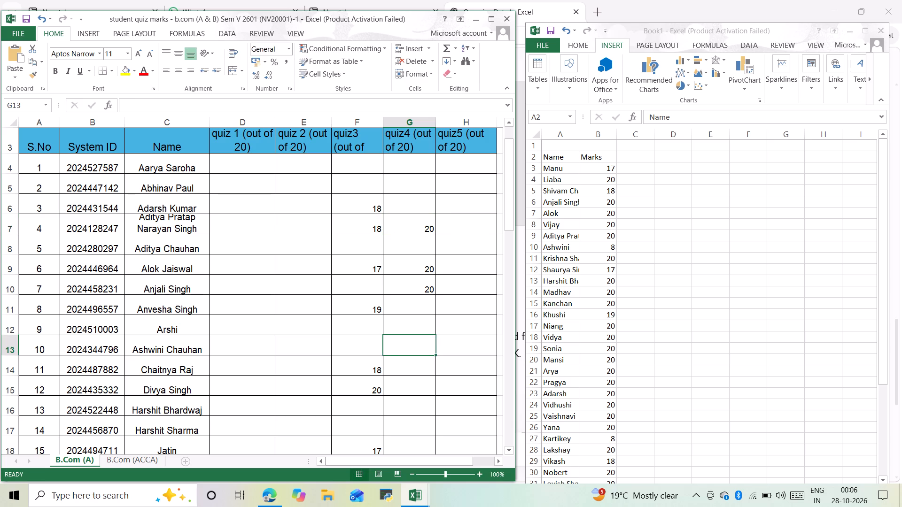
pyautogui.press('8')
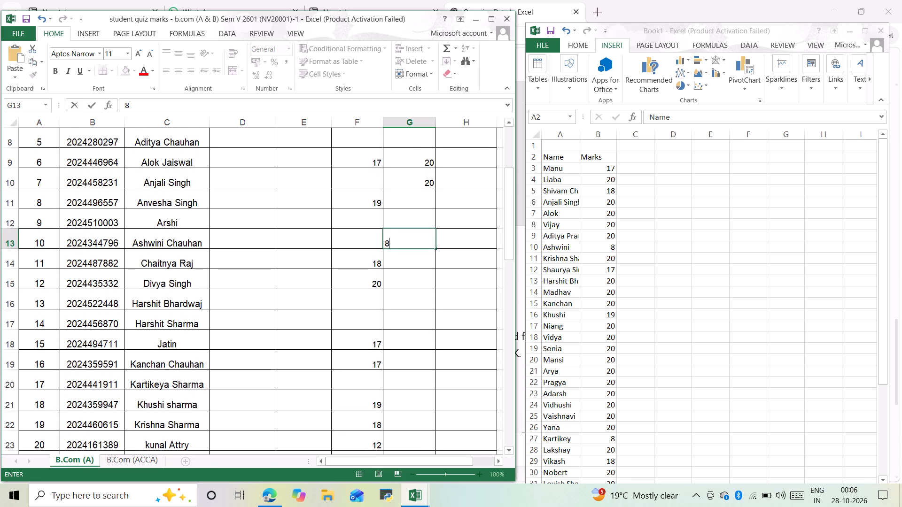
pyautogui.click(403, 427)
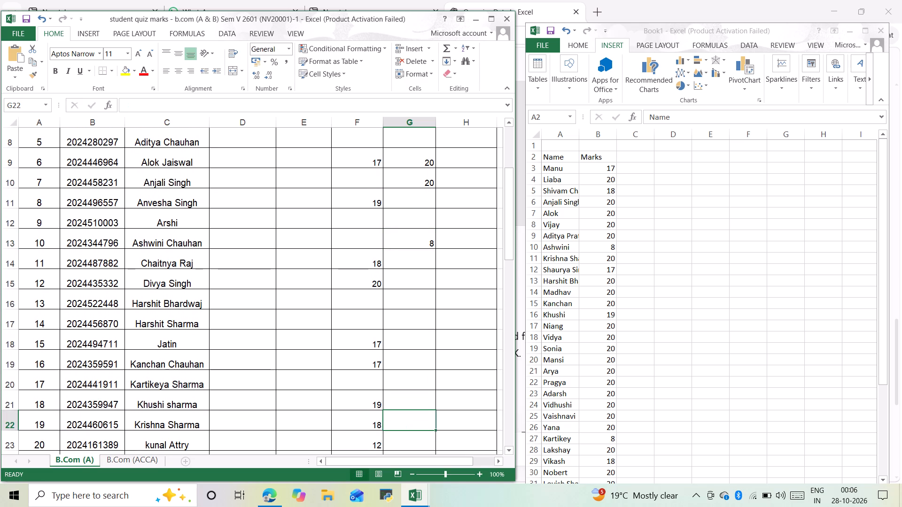
pyautogui.write('20')
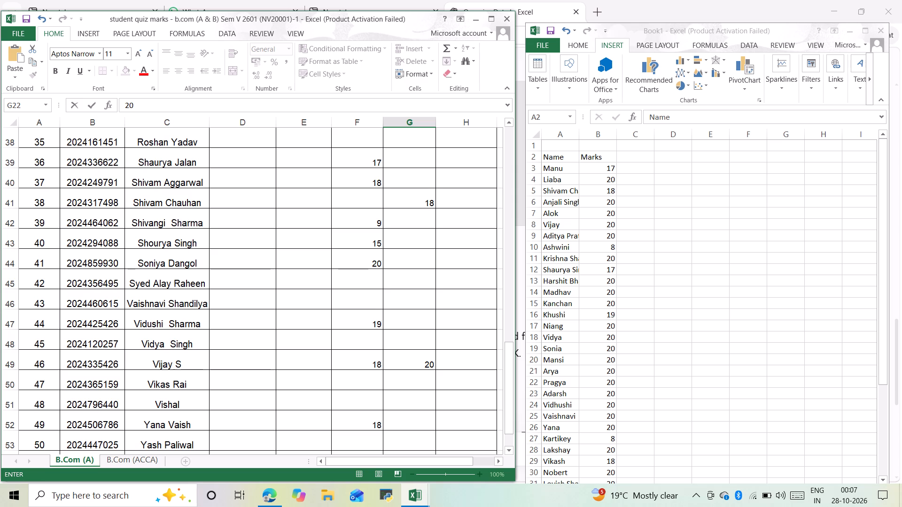
# Enter the quiz4 marks for Book1's next two students, 17 in G43 and 20 in G16.
pyautogui.click(420, 242)
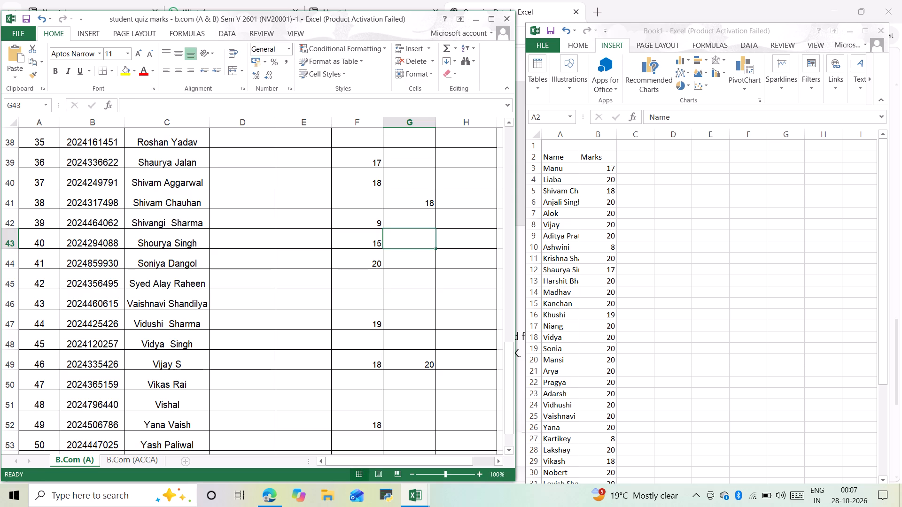
pyautogui.write('17')
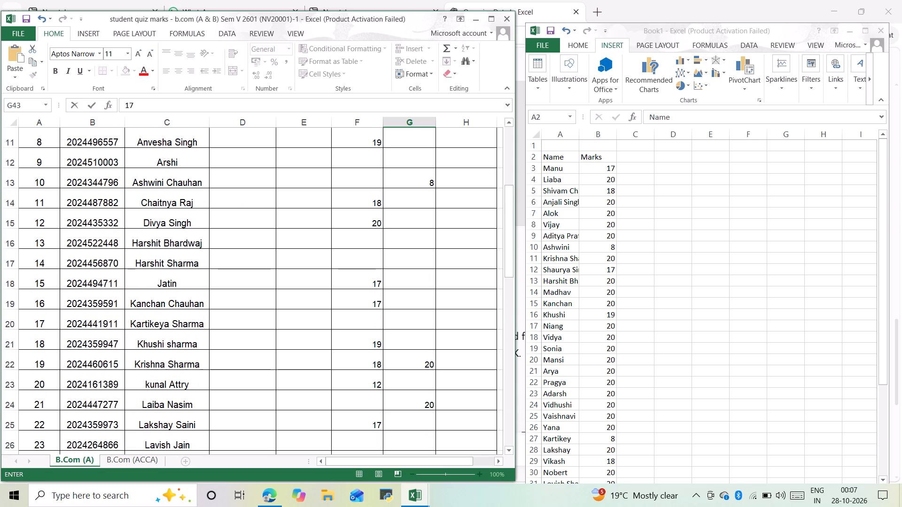
pyautogui.click(397, 245)
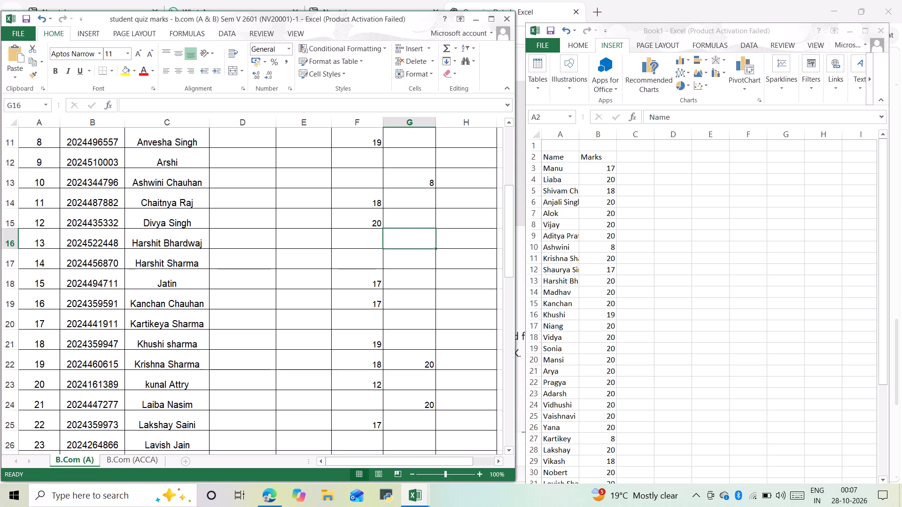
pyautogui.write('20')
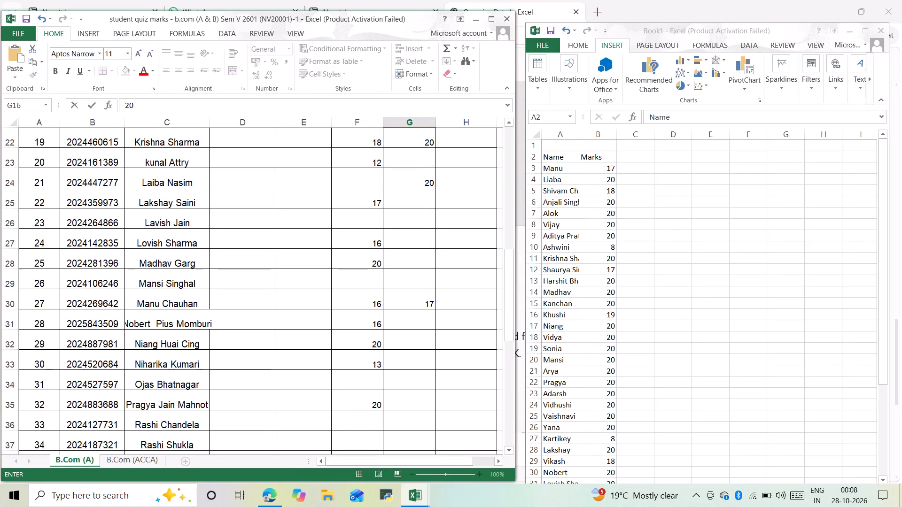
# Enter the next quiz4 marks from Book1: 20 in G28 for Madhav, 20 in G19 for Kanchan and 19 in G21 for Khushi.
pyautogui.click(408, 261)
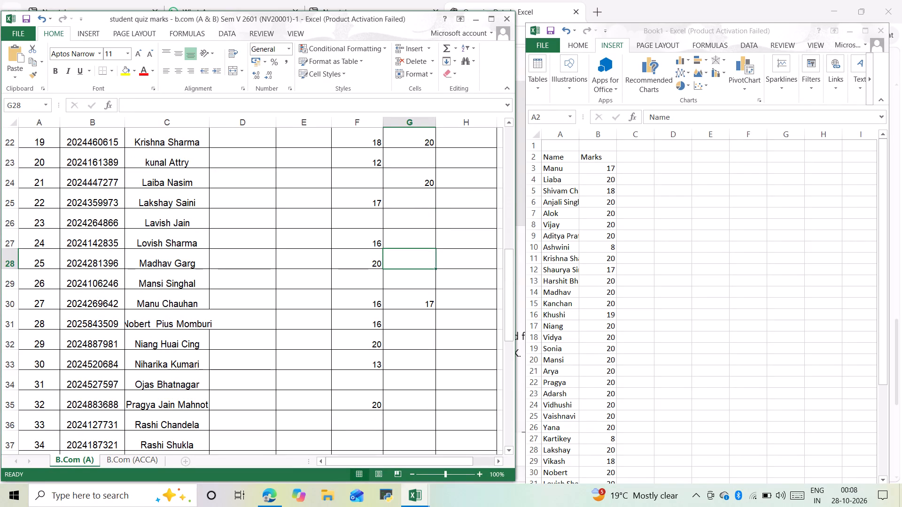
pyautogui.write('20')
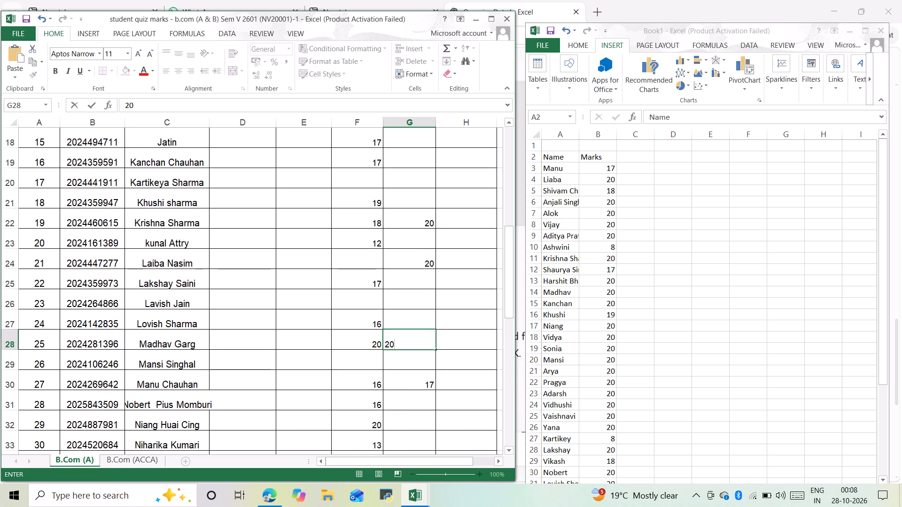
pyautogui.click(404, 161)
pyautogui.write('20')
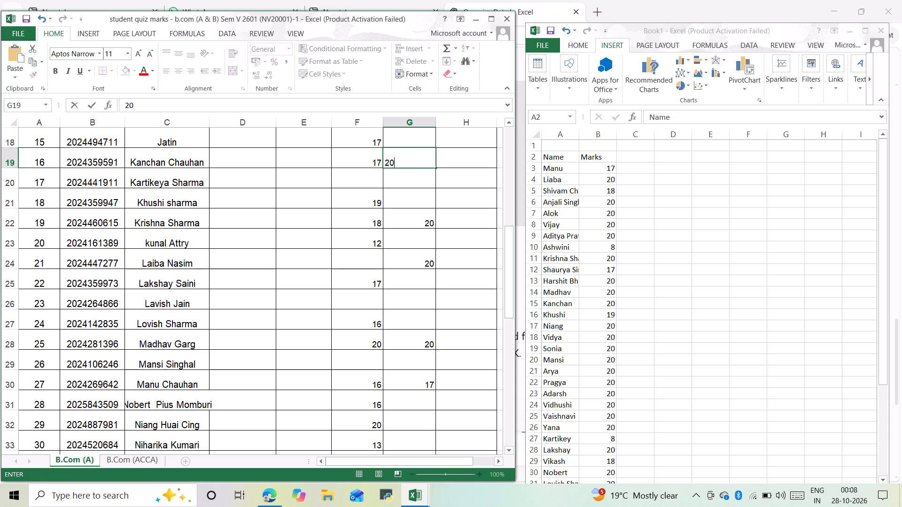
pyautogui.click(410, 199)
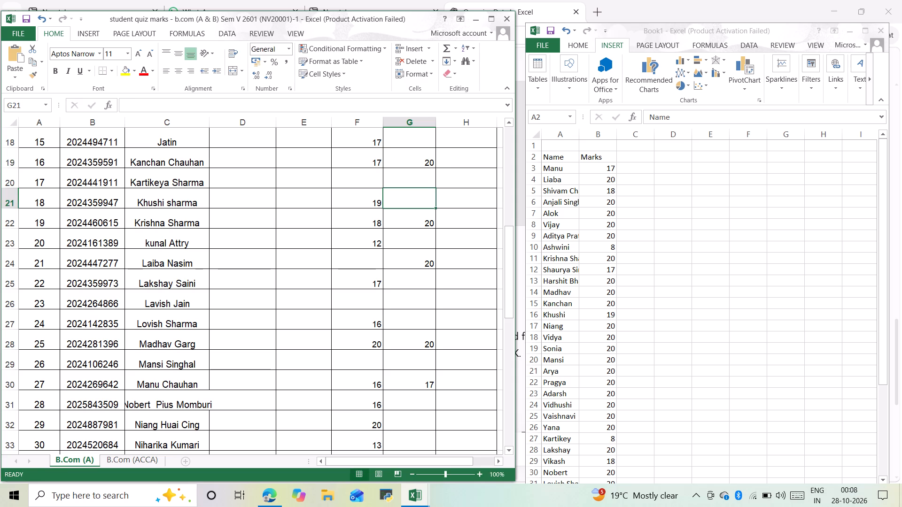
pyautogui.write('19')
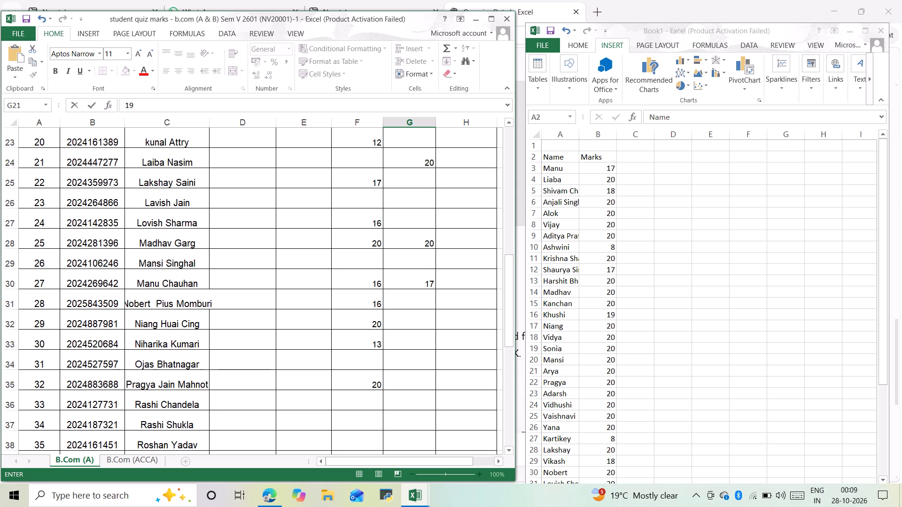
# Enter the quiz4 mark 20 for Niang in G32, Vidya in G48 and Soniya in G44.
pyautogui.click(406, 325)
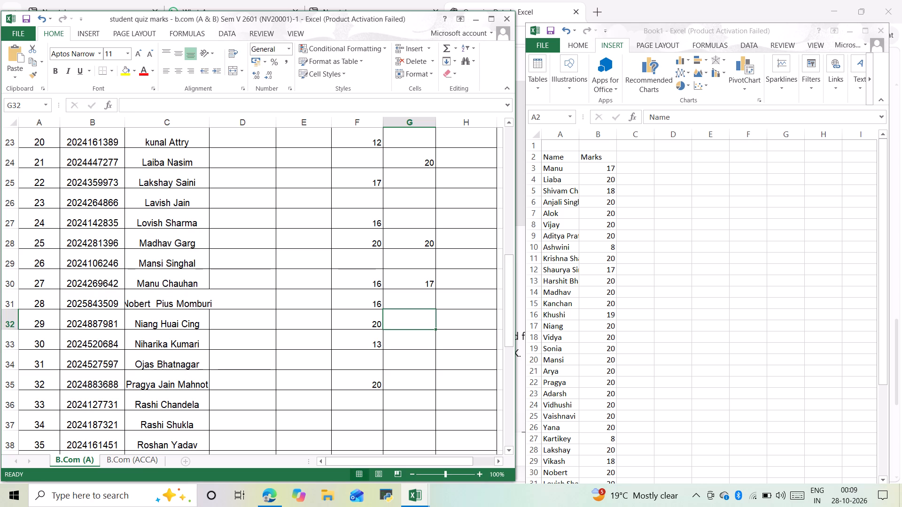
pyautogui.write('20')
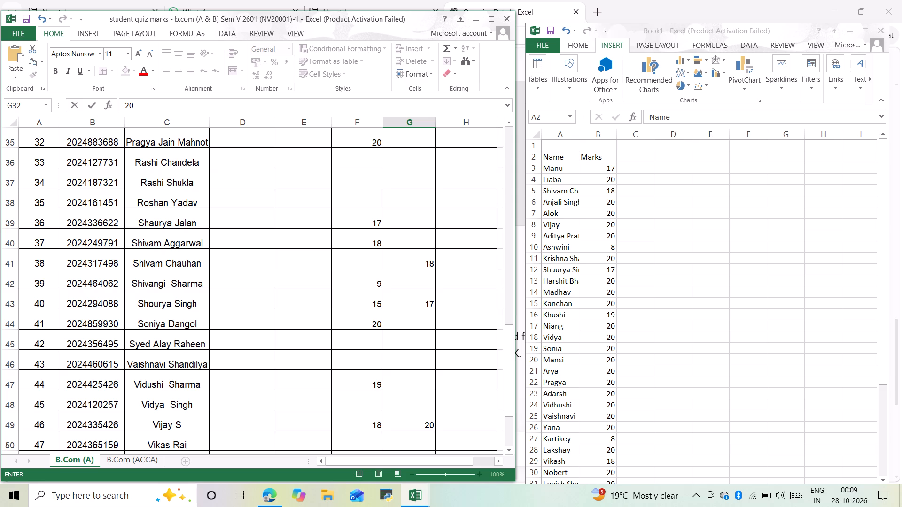
pyautogui.click(399, 405)
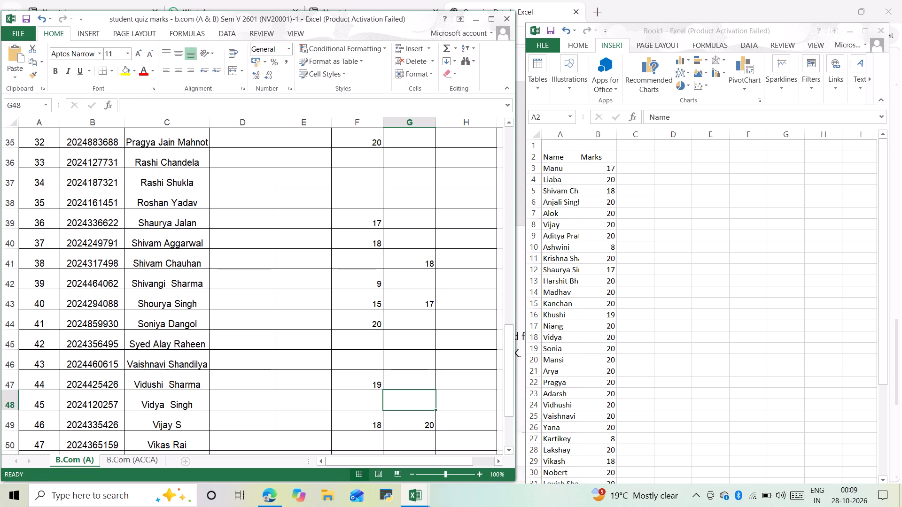
pyautogui.write('20')
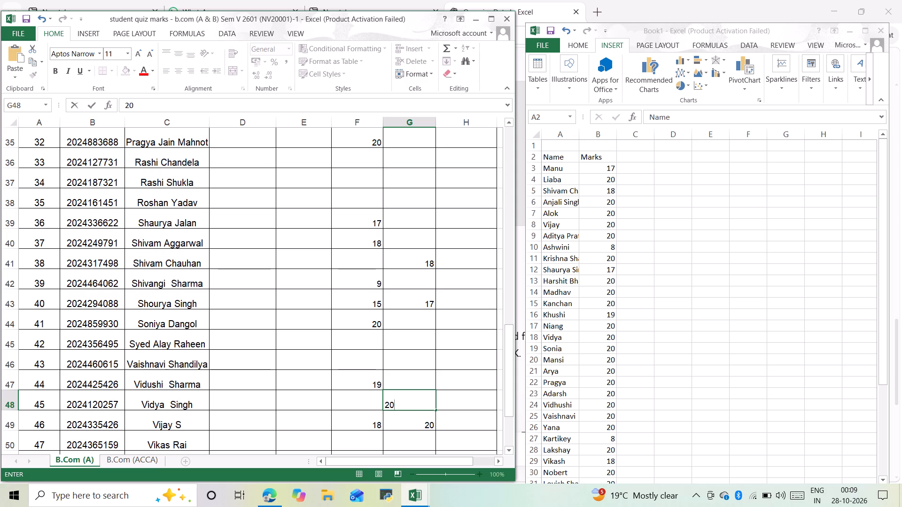
pyautogui.click(407, 317)
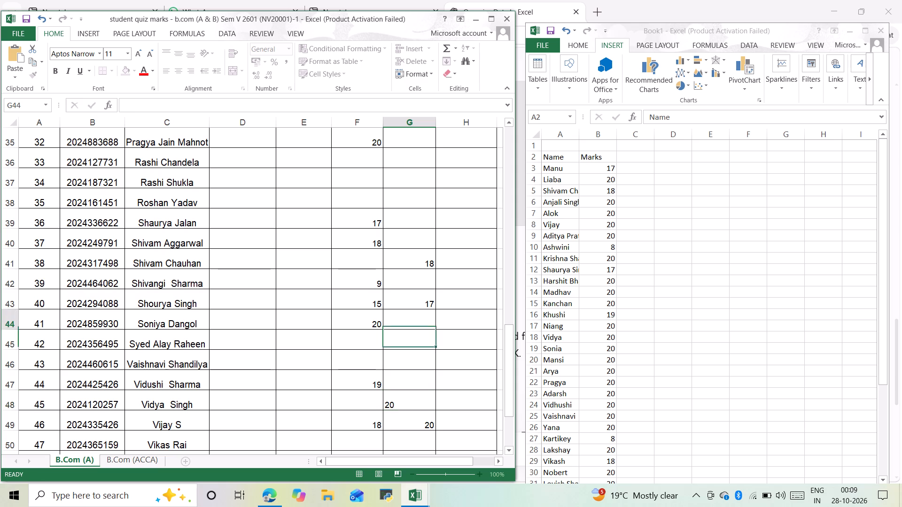
pyautogui.write('20')
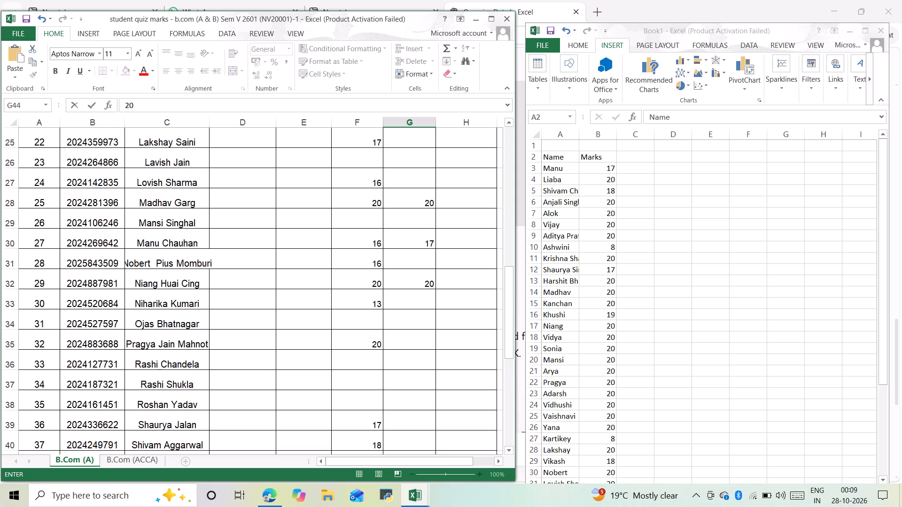
# Enter the quiz4 mark 20 for Mansi in G29, Aarya in G4, Pragya in G35 and Adarsh in G6.
pyautogui.click(410, 224)
pyautogui.write('20')
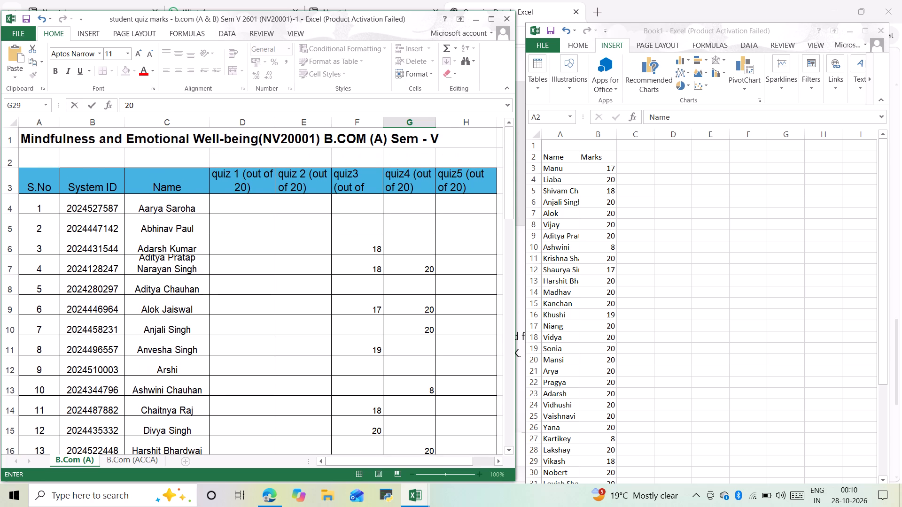
pyautogui.click(404, 203)
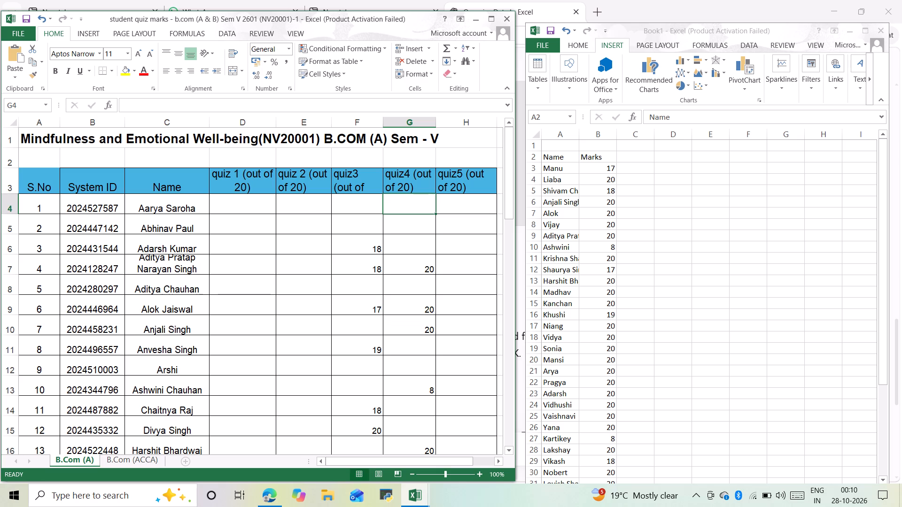
pyautogui.write('20')
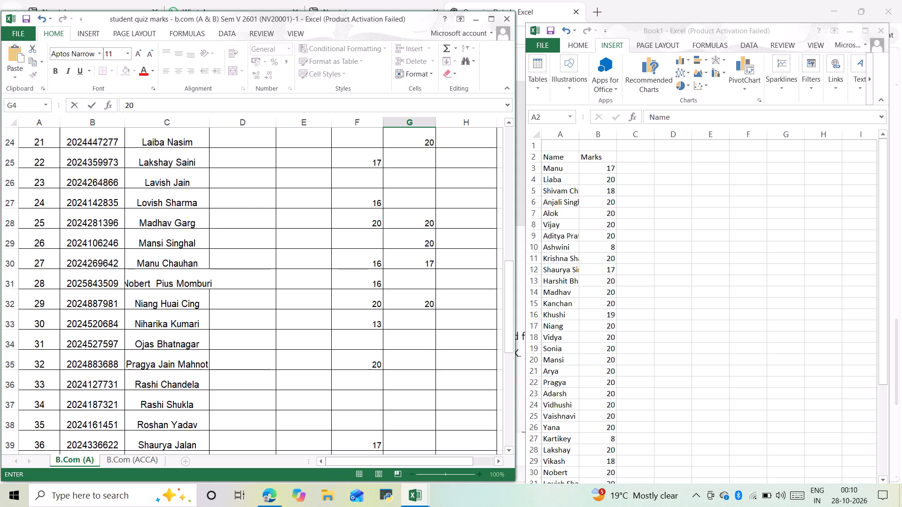
pyautogui.click(400, 357)
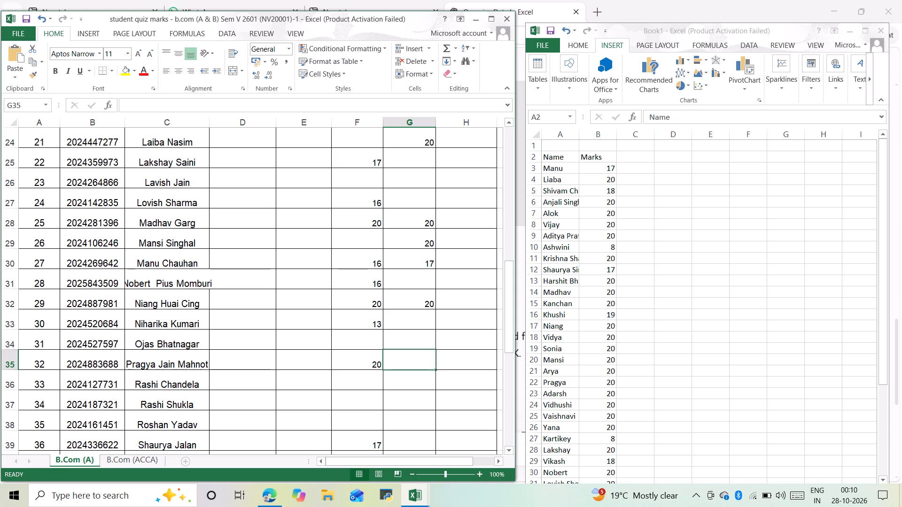
pyautogui.write('20')
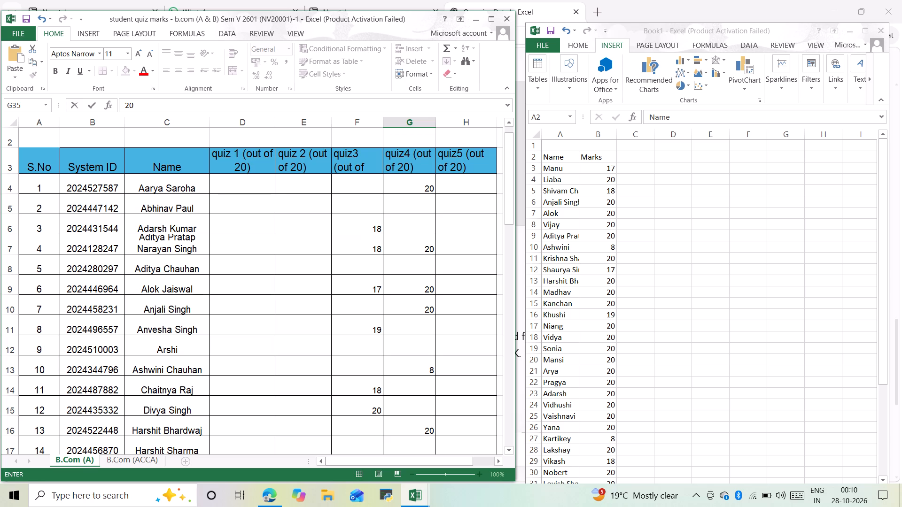
pyautogui.click(419, 224)
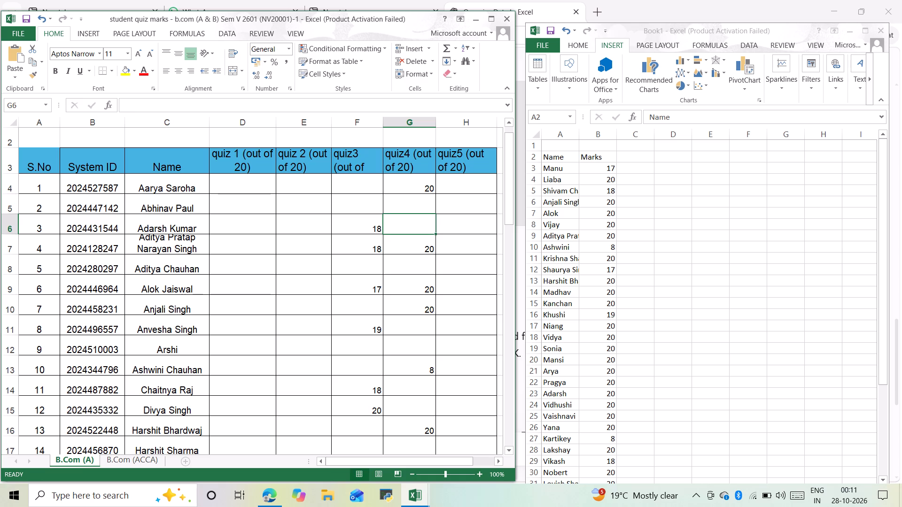
pyautogui.write('20')
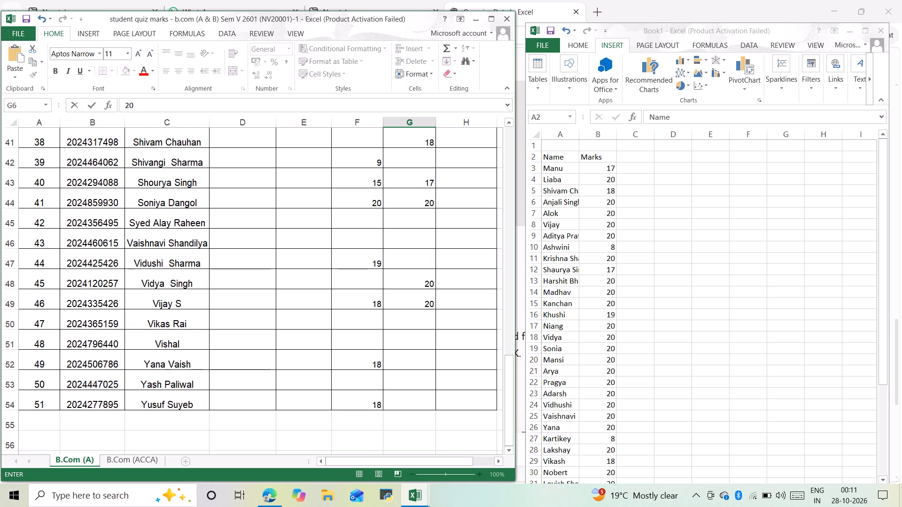
# Enter the quiz4 mark 20 for Vidushi in G47, Vaishnavi in G46 and Yana in G52.
pyautogui.click(403, 260)
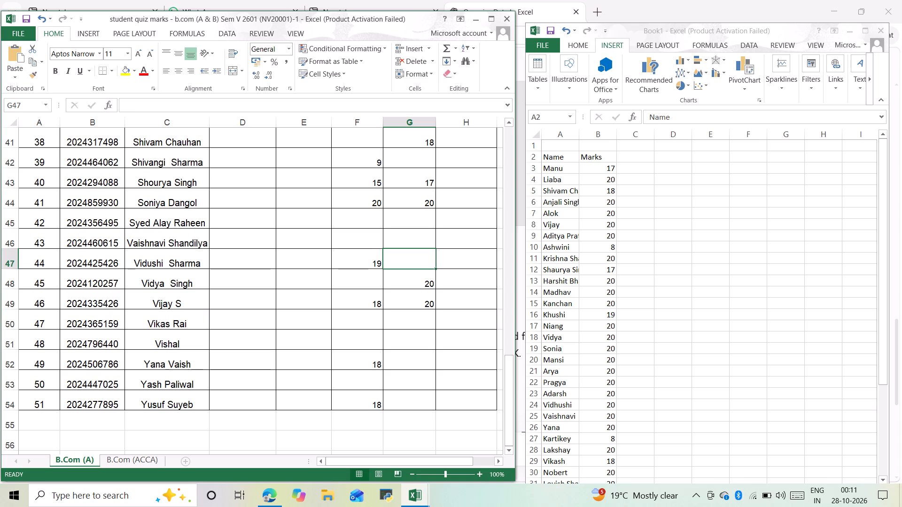
pyautogui.write('20')
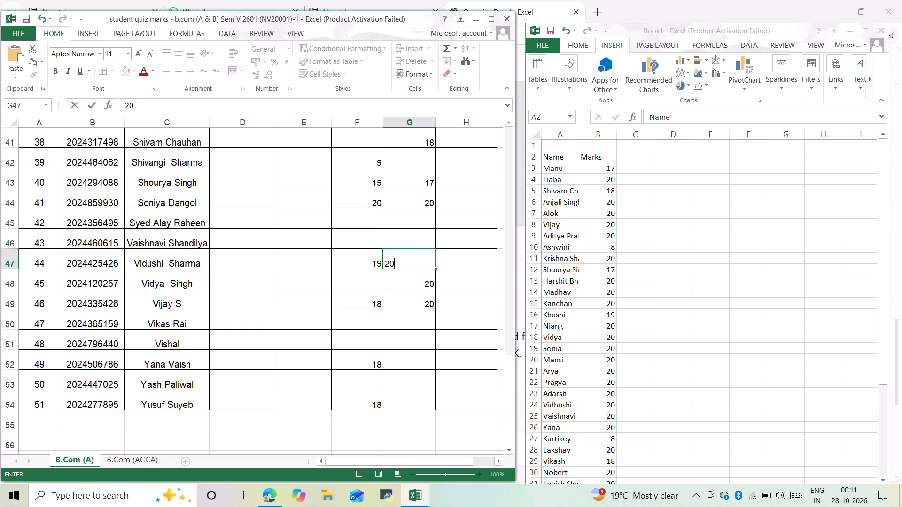
pyautogui.click(401, 241)
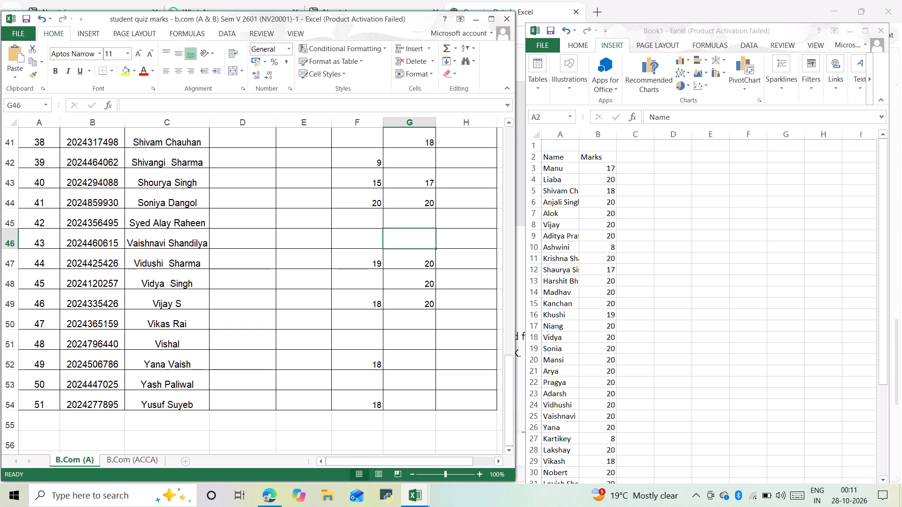
pyautogui.write('20')
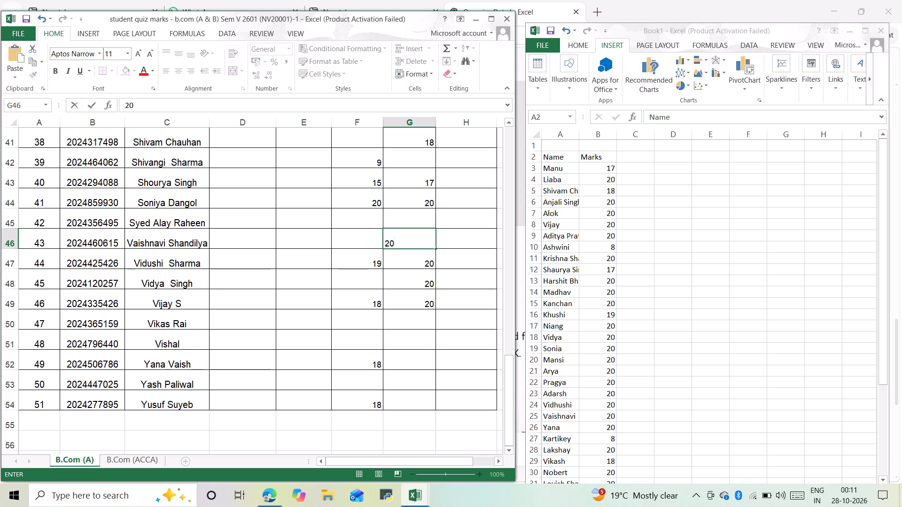
pyautogui.click(416, 366)
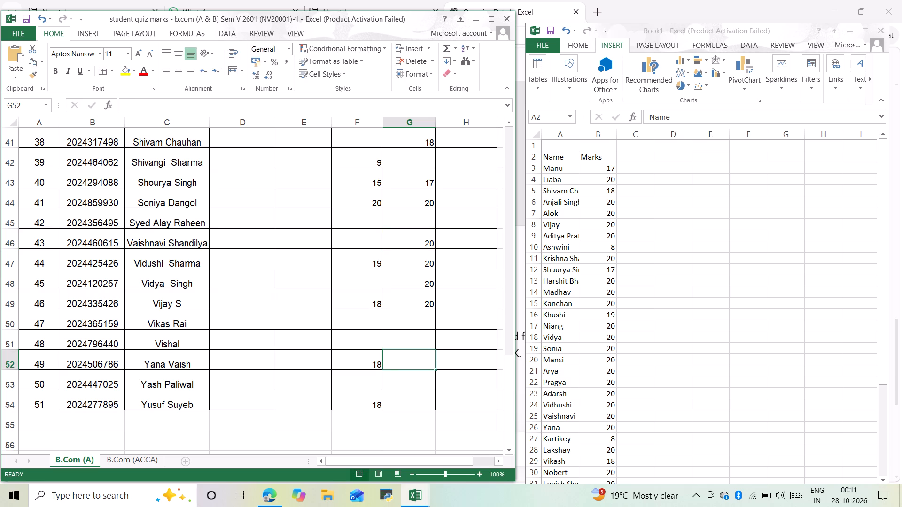
pyautogui.write('20')
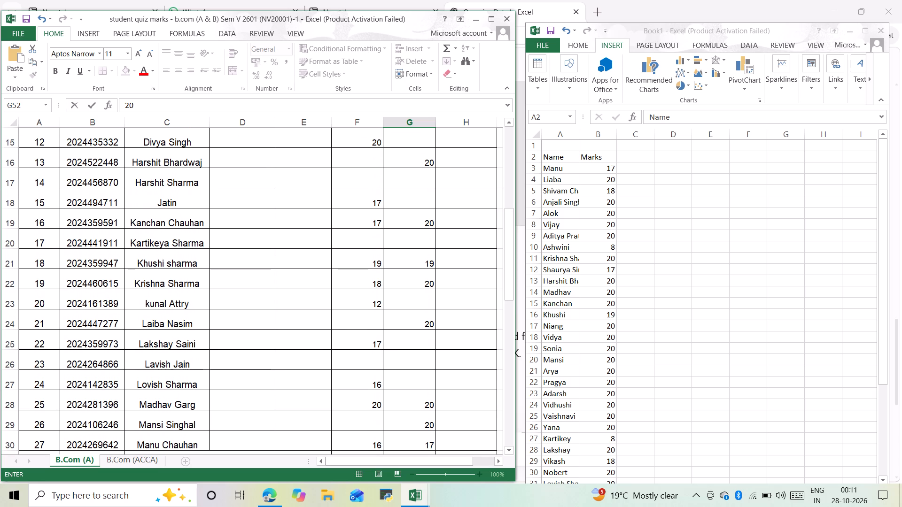
# Enter the next quiz4 marks from Book1: 8 in G20 for Kartikeya, 20 in G25 for Lakshay and 18 in G50 for Vikas.
pyautogui.click(396, 246)
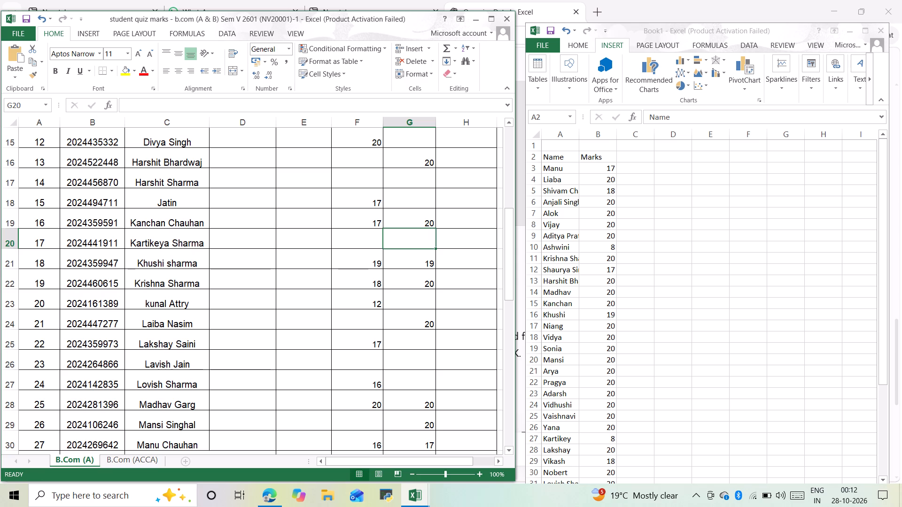
pyautogui.press('8')
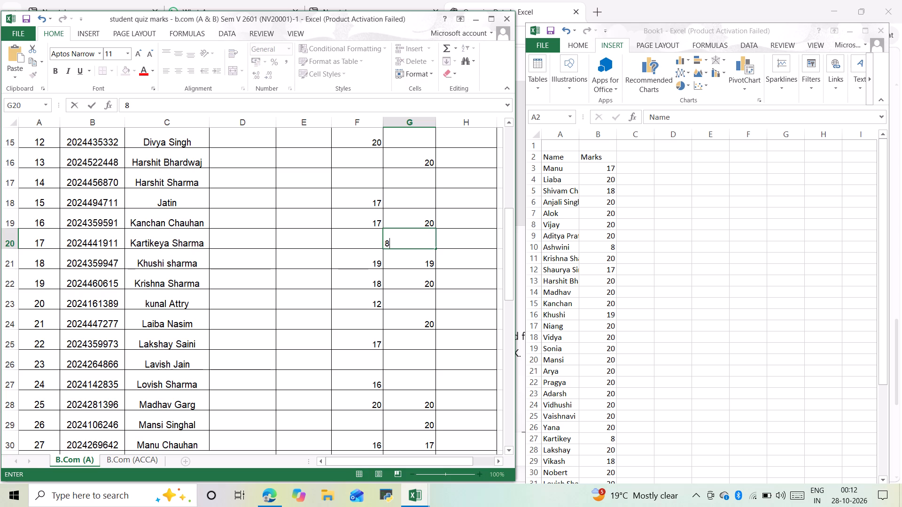
pyautogui.click(404, 339)
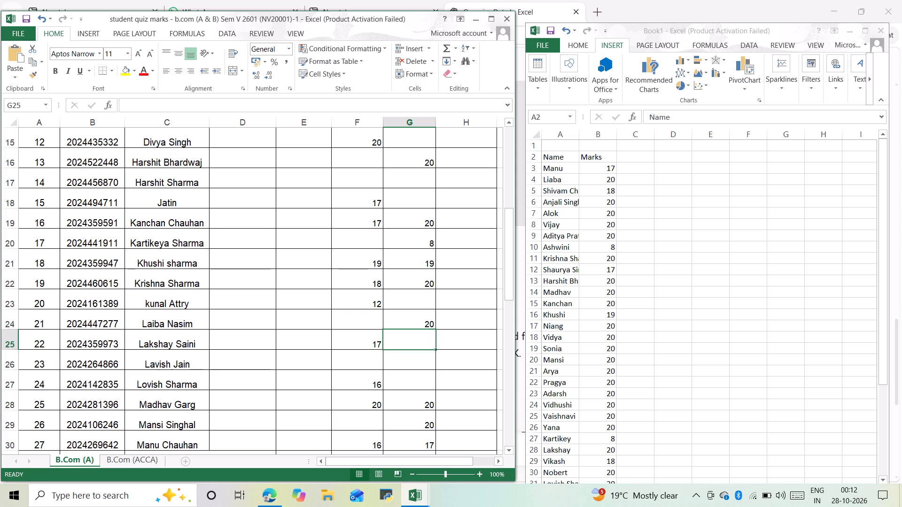
pyautogui.write('20')
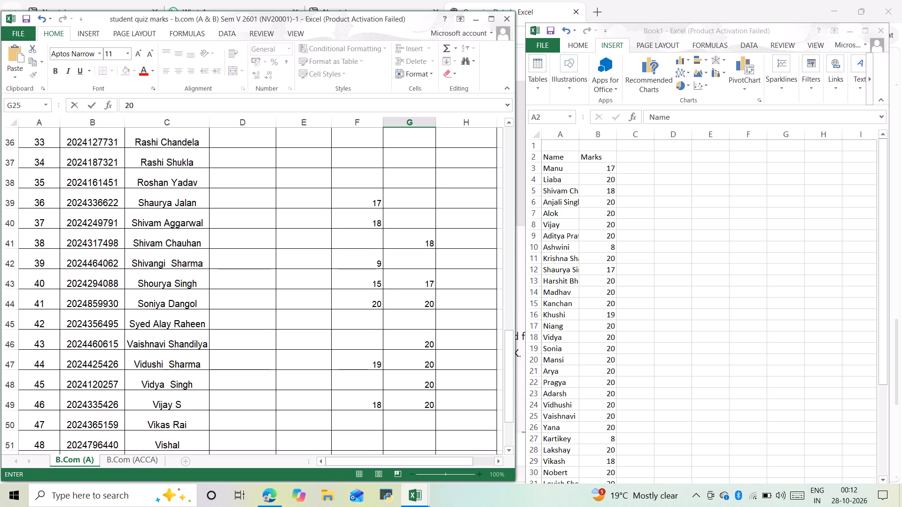
pyautogui.click(405, 422)
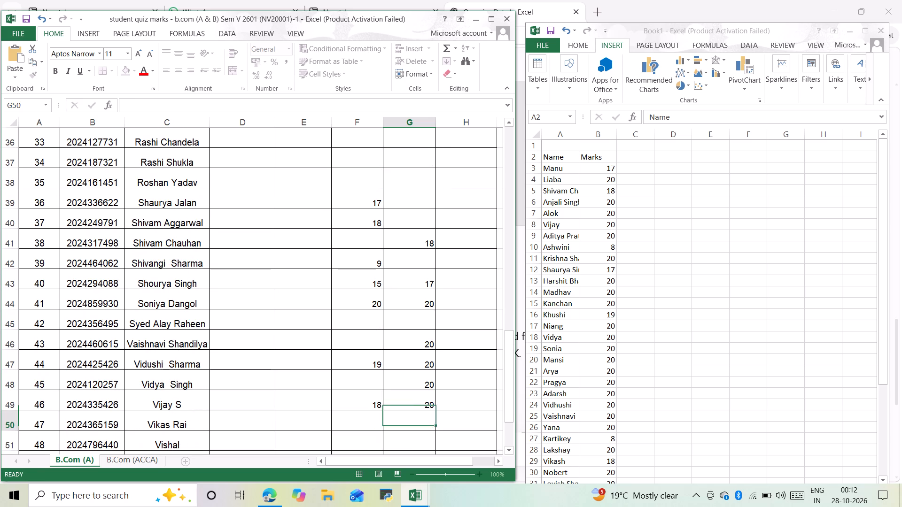
pyautogui.write('18')
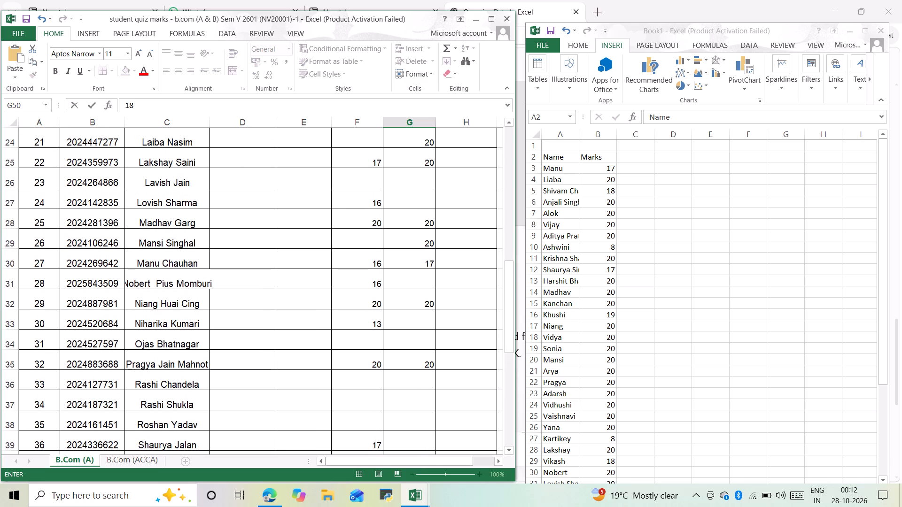
# Enter the quiz4 mark 20 for Nobert in G31 and for Lovish in G27, following the Book1 list.
pyautogui.click(399, 278)
pyautogui.write('20')
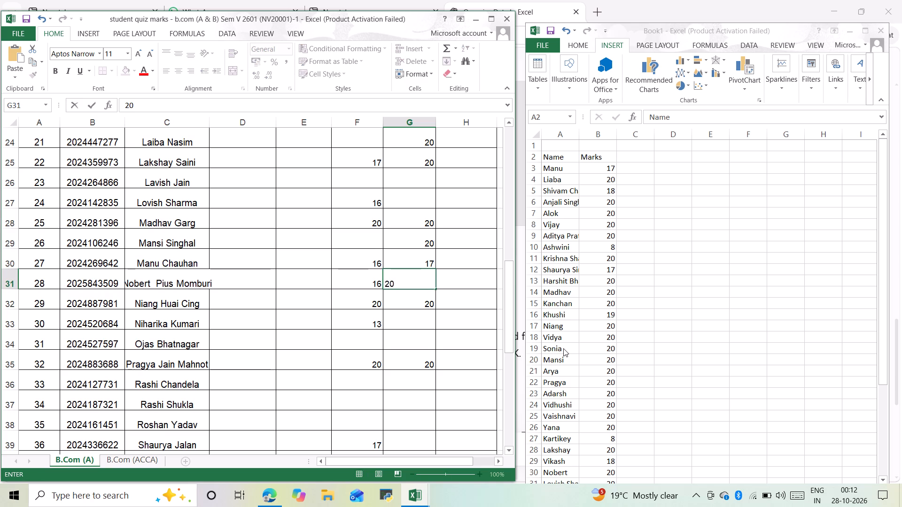
pyautogui.click(563, 348)
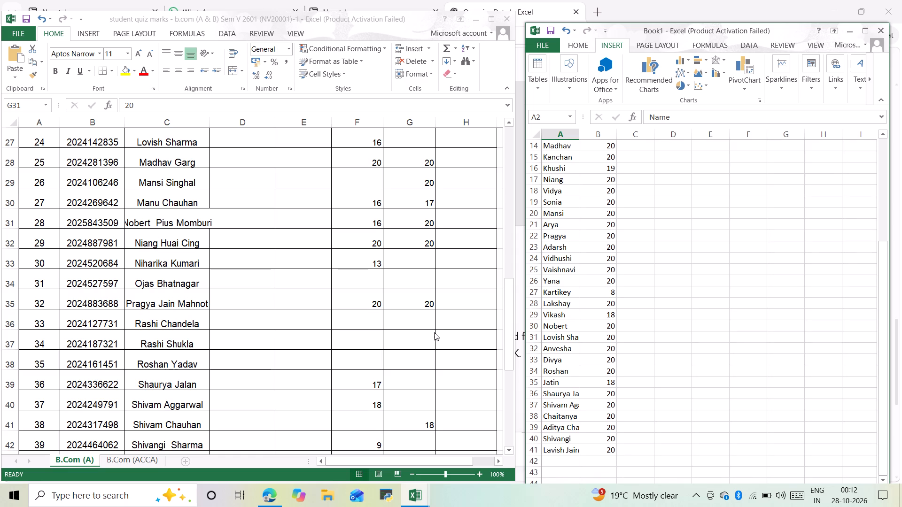
pyautogui.click(408, 343)
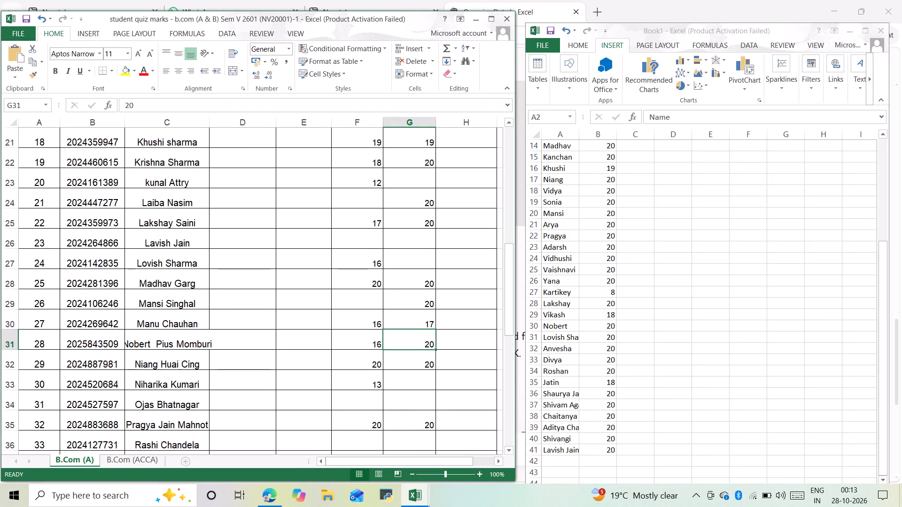
pyautogui.click(416, 260)
pyautogui.write('20')
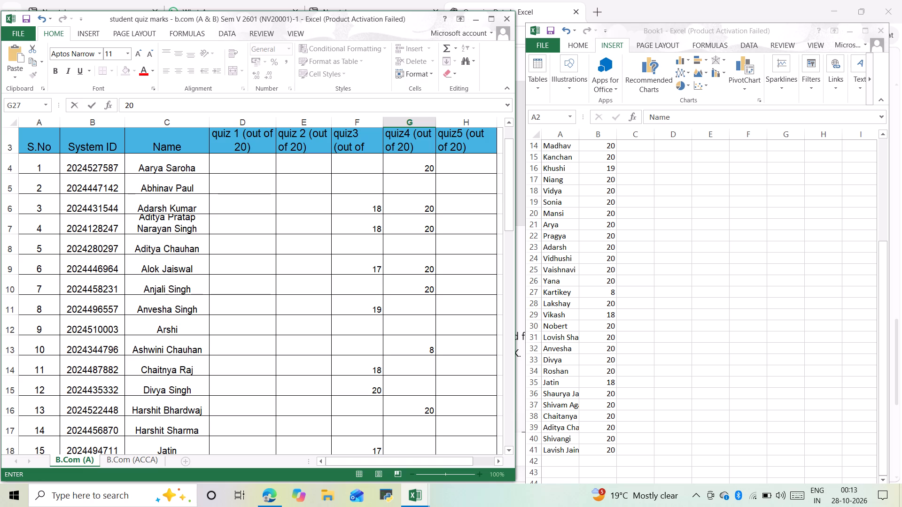
# Enter the quiz4 mark 20 for Anvesha in G11, Divya in G15 and Roshan in G38, and 18 for Jatin in G18.
pyautogui.click(390, 305)
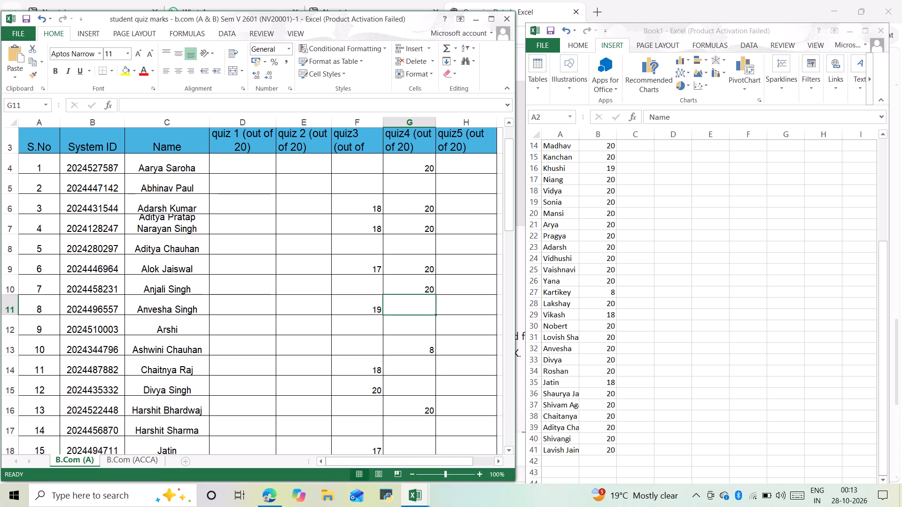
pyautogui.write('20')
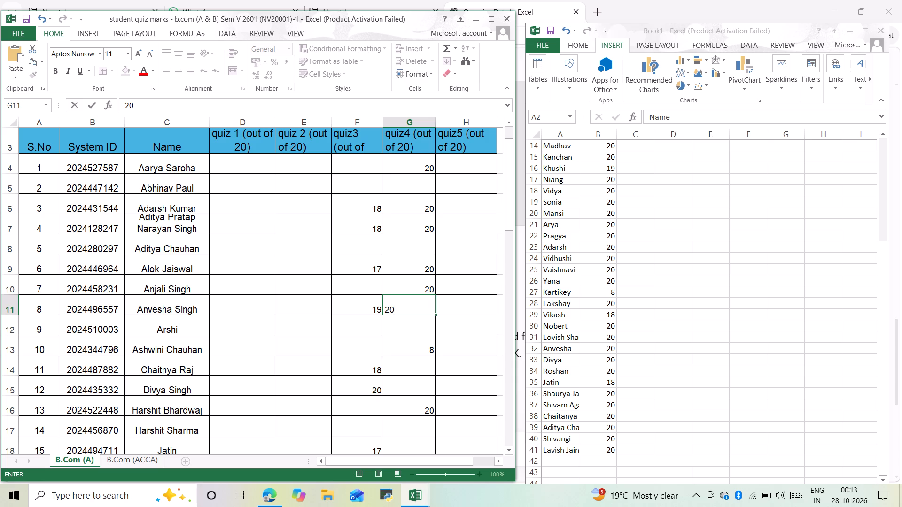
pyautogui.click(405, 385)
pyautogui.write('20')
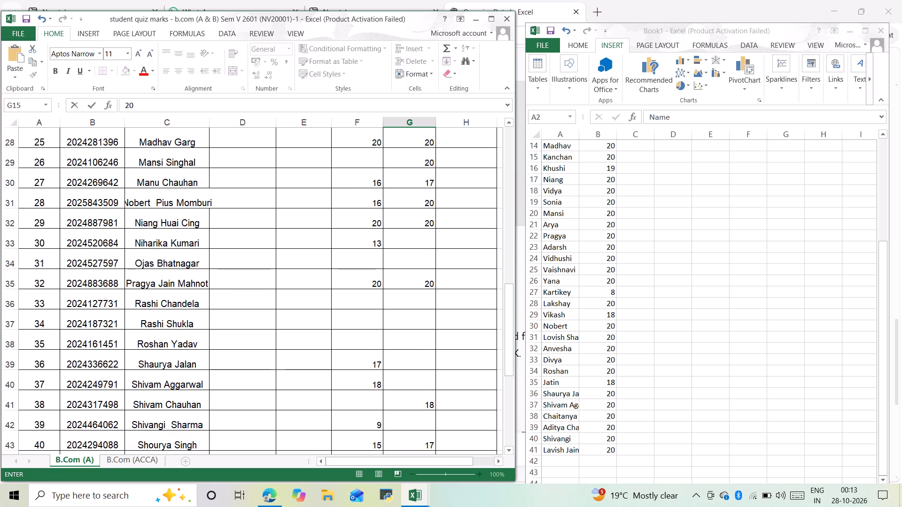
pyautogui.click(414, 348)
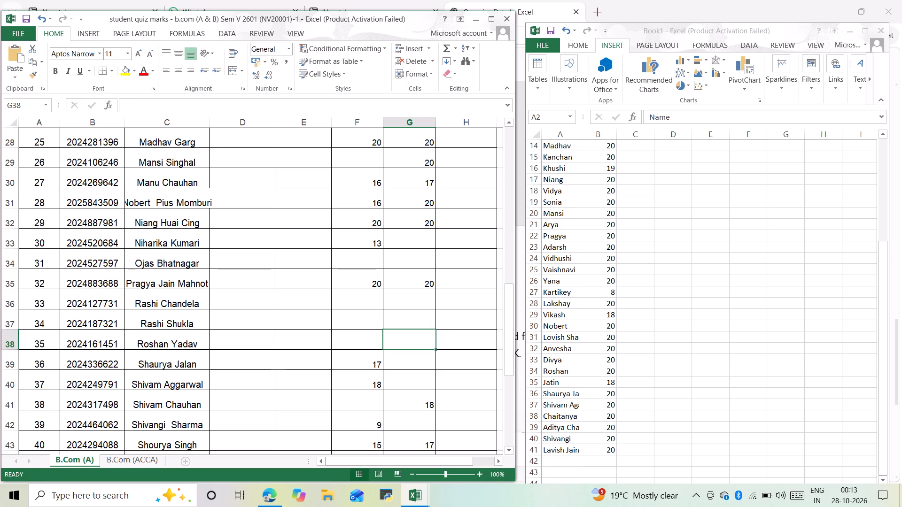
pyautogui.write('20')
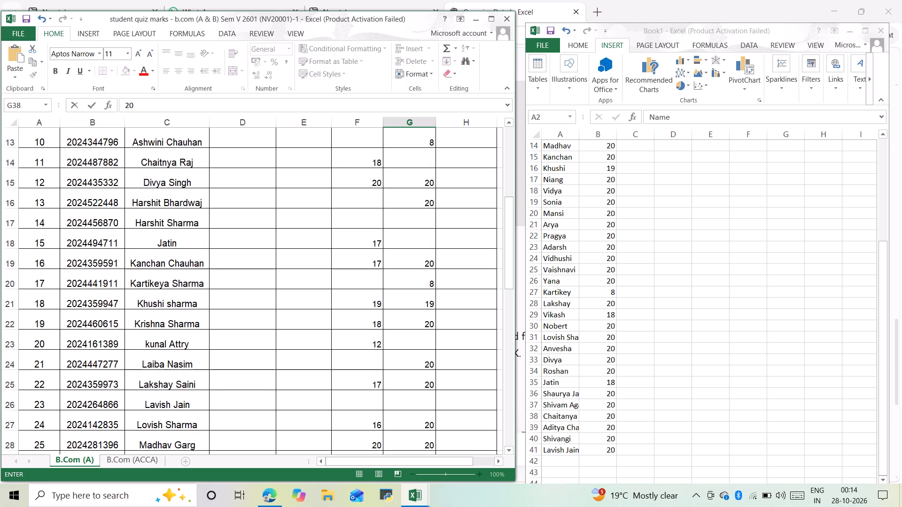
pyautogui.click(409, 237)
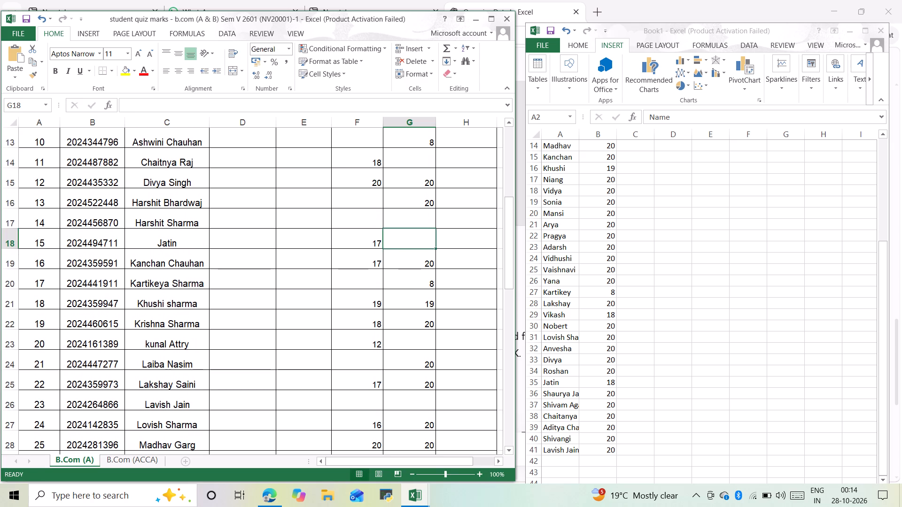
pyautogui.write('18')
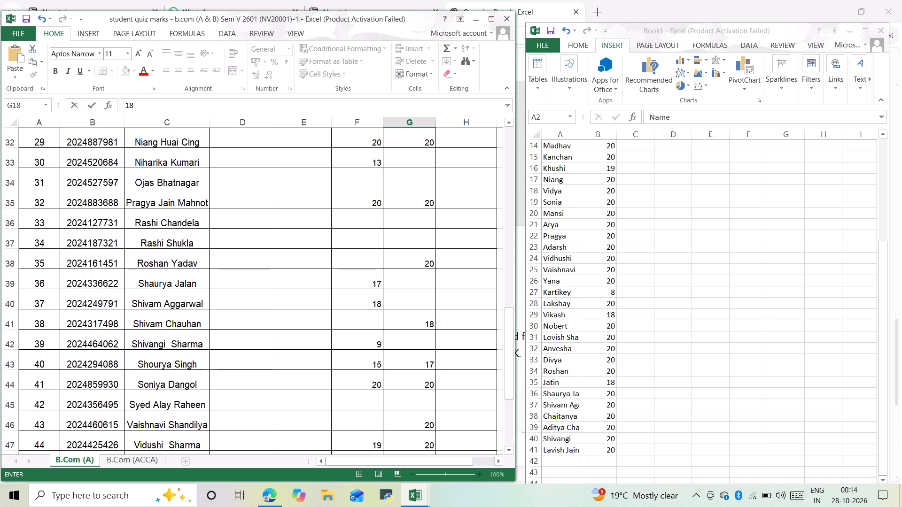
# Enter the quiz4 mark 20 for Shaurya in G39, Shivam in G40 and Chaitnya in G14, following the Book1 list.
pyautogui.click(408, 277)
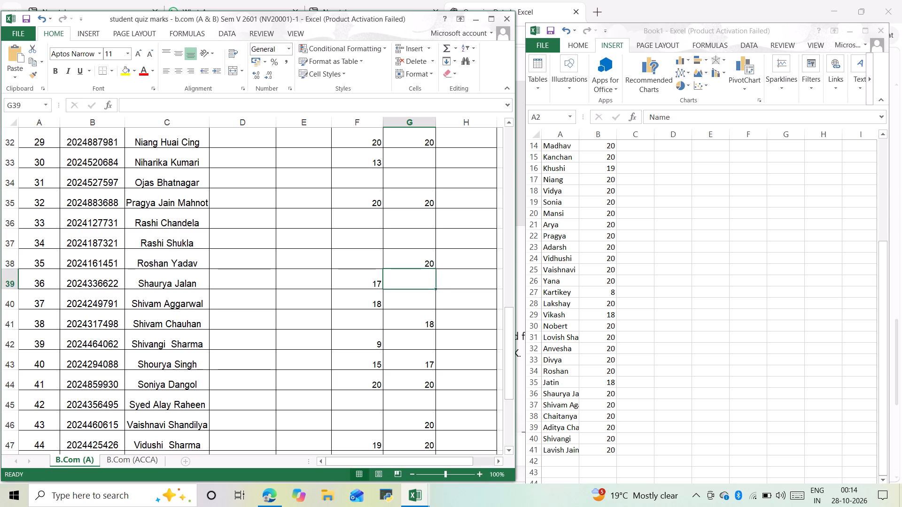
pyautogui.write('20')
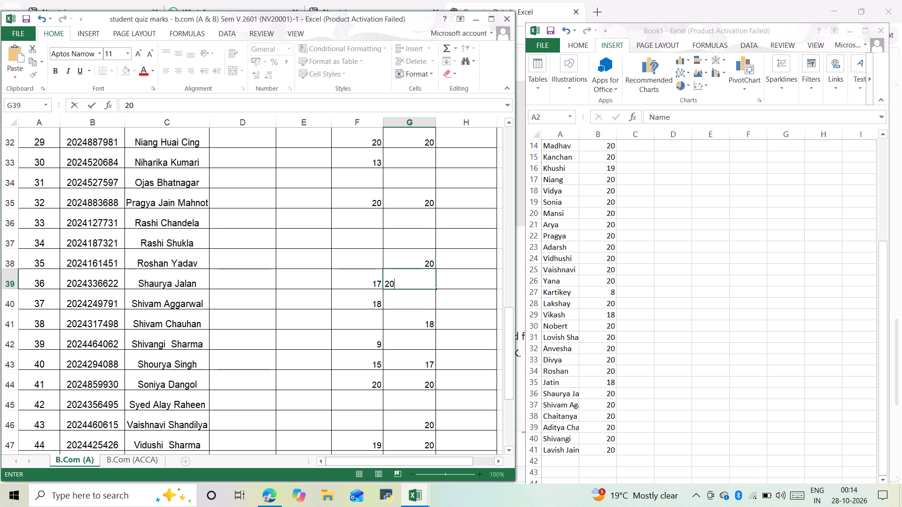
pyautogui.click(405, 299)
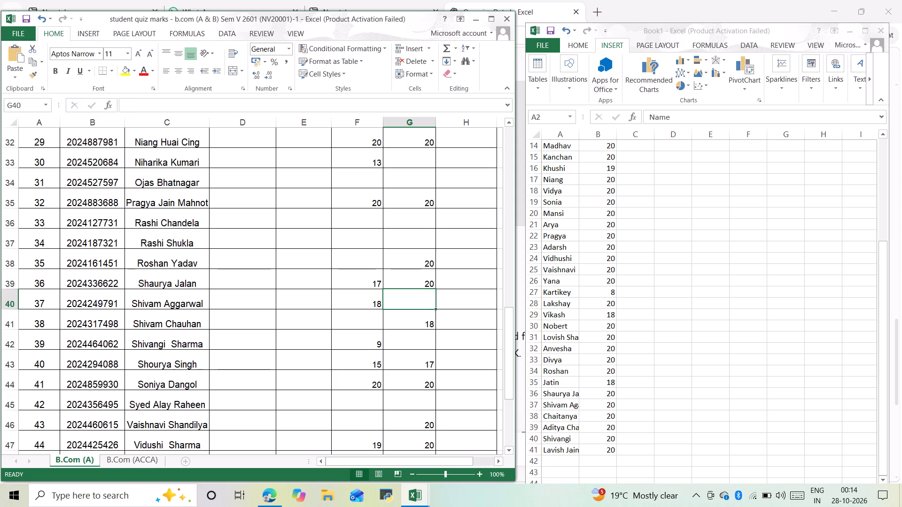
pyautogui.write('20')
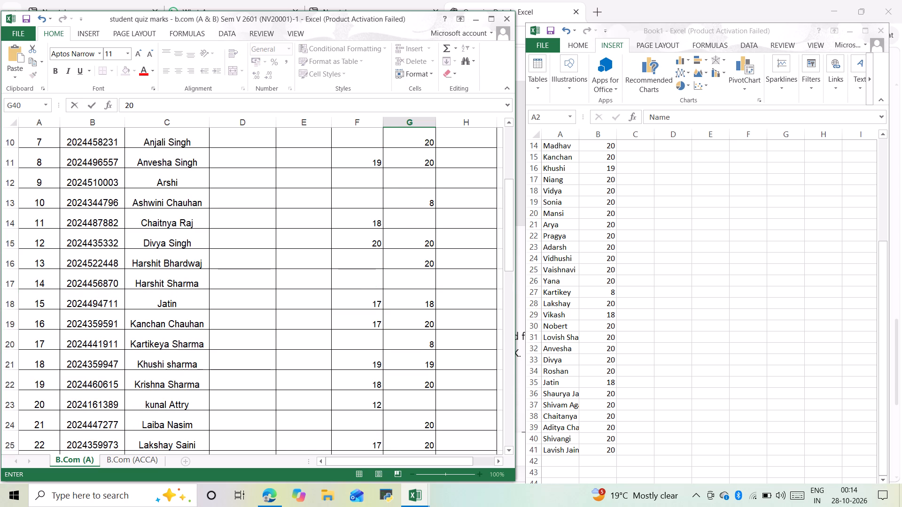
pyautogui.click(402, 221)
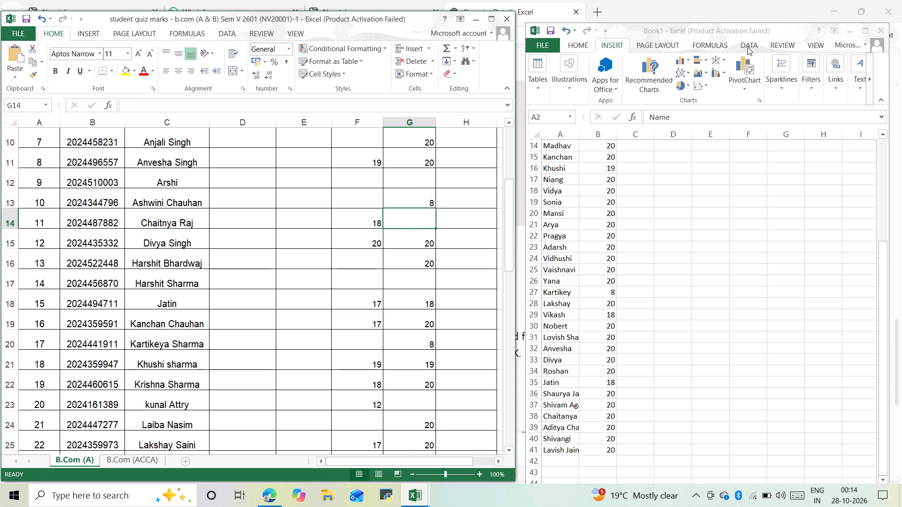
pyautogui.write('20')
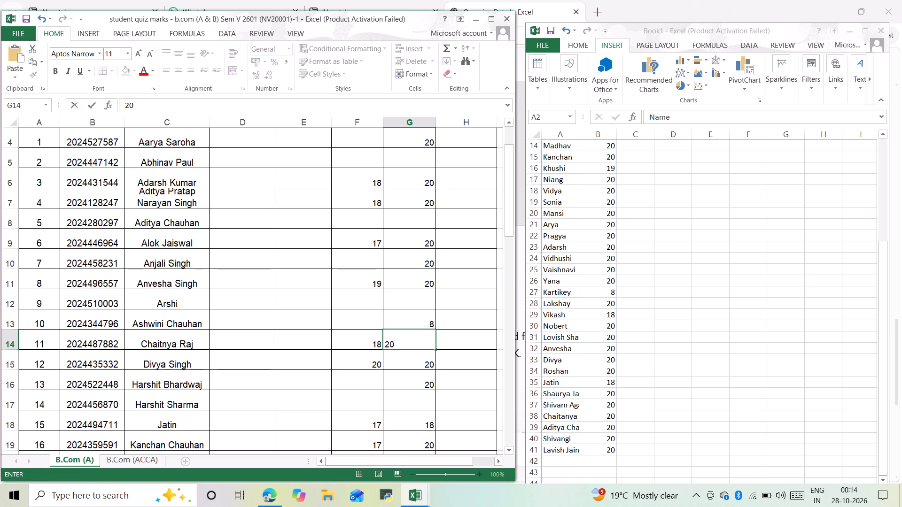
# Enter the last quiz4 marks from Book1: 20 for Aditya in G8, Shivangi in G42 and Lavish in G26.
pyautogui.click(395, 223)
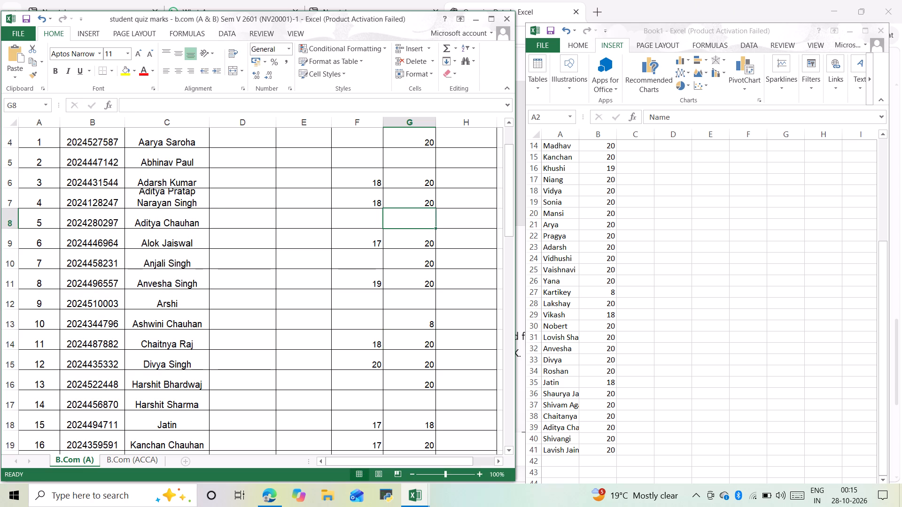
pyautogui.write('20')
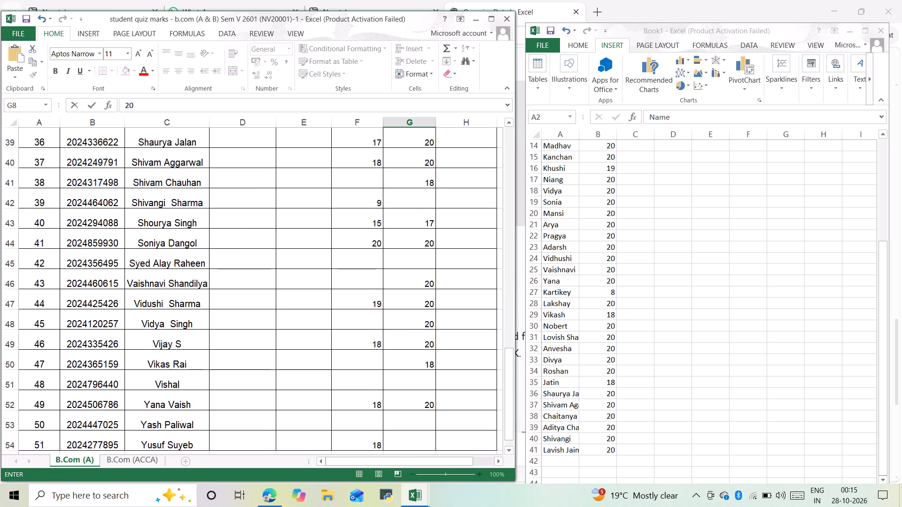
pyautogui.click(421, 195)
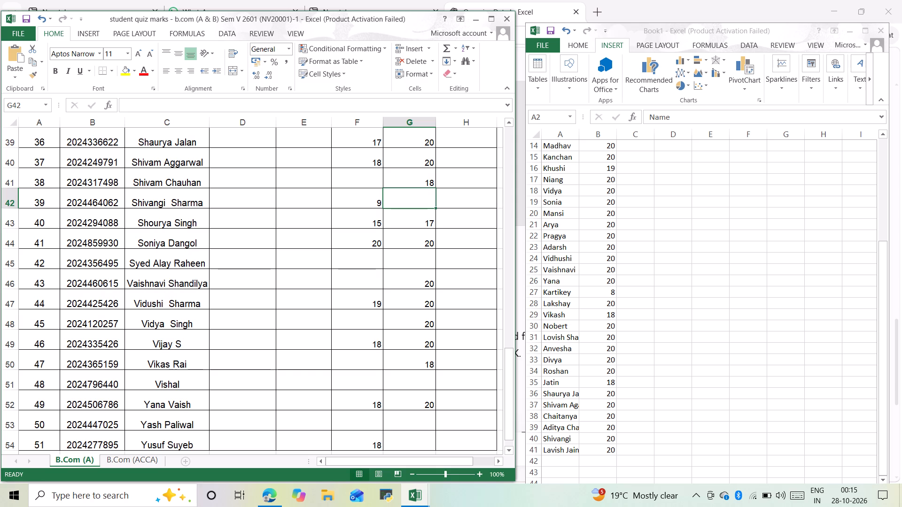
pyautogui.write('20')
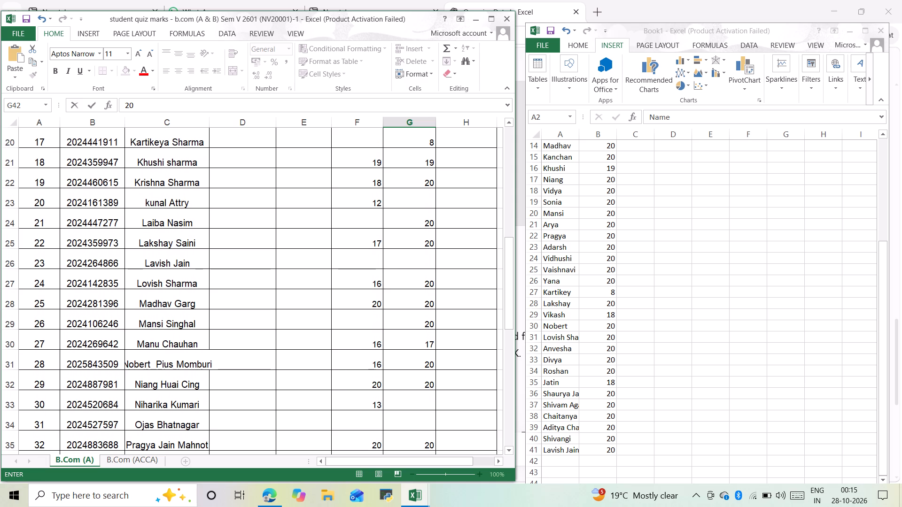
pyautogui.click(406, 271)
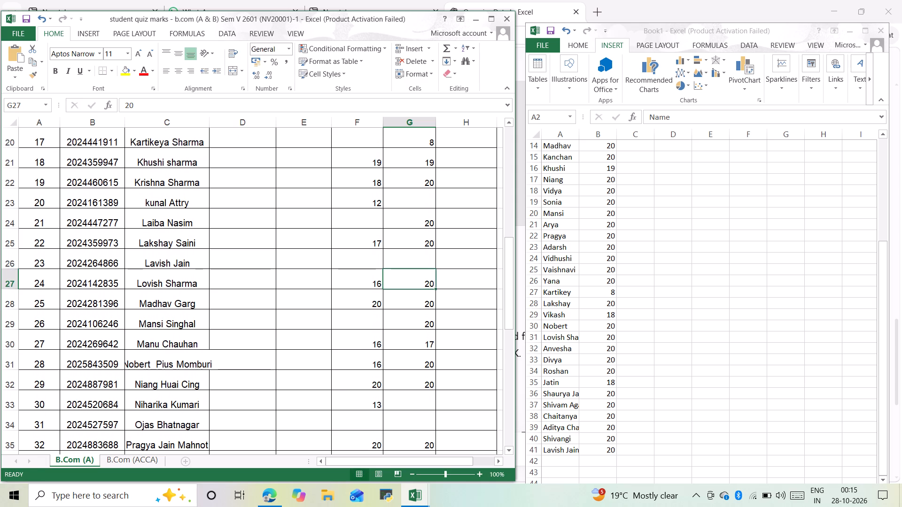
pyautogui.click(399, 258)
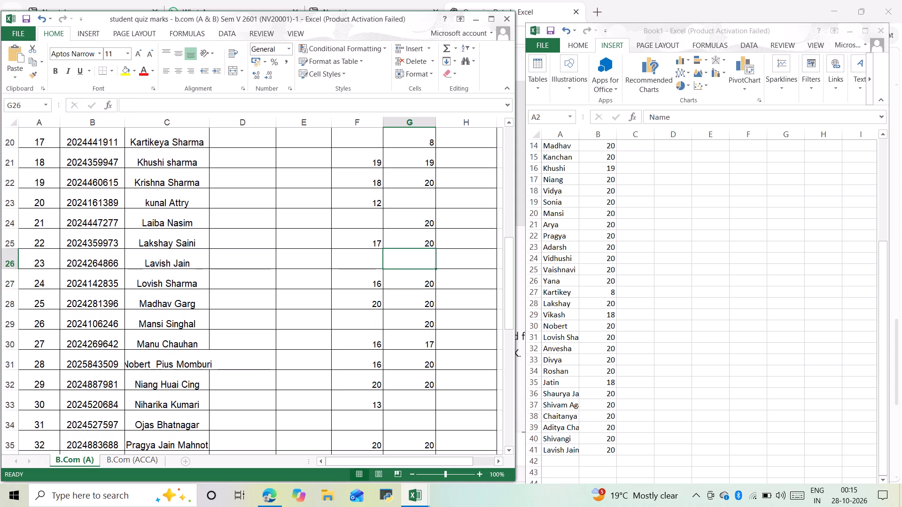
pyautogui.write('20')
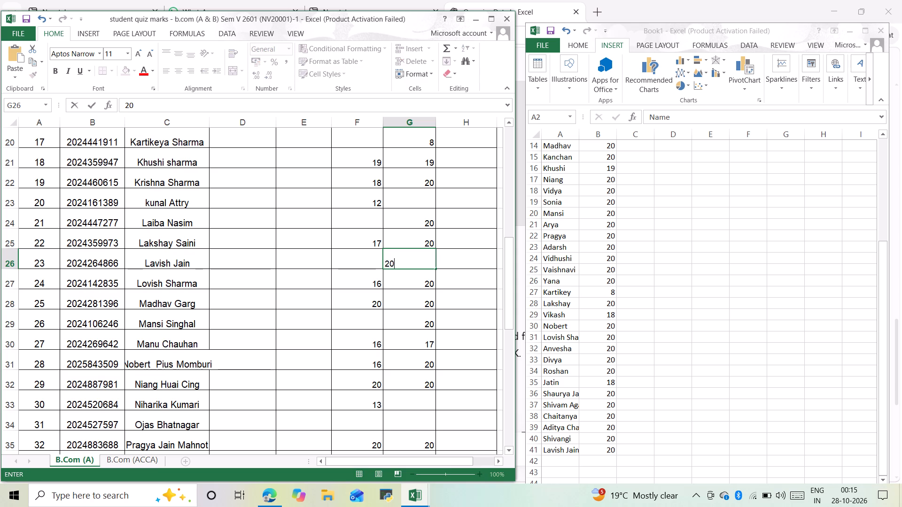
# Close the Book1 workbook without saving its changes.
pyautogui.click(877, 30)
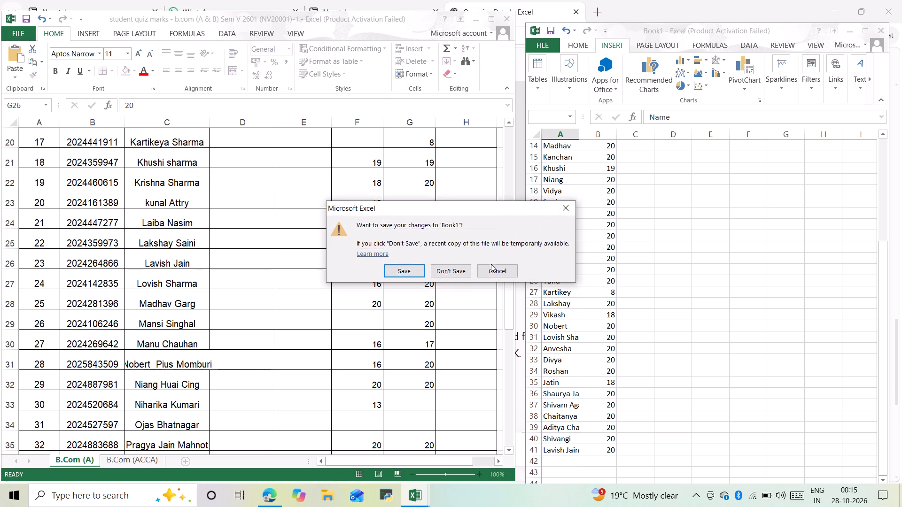
pyautogui.click(457, 268)
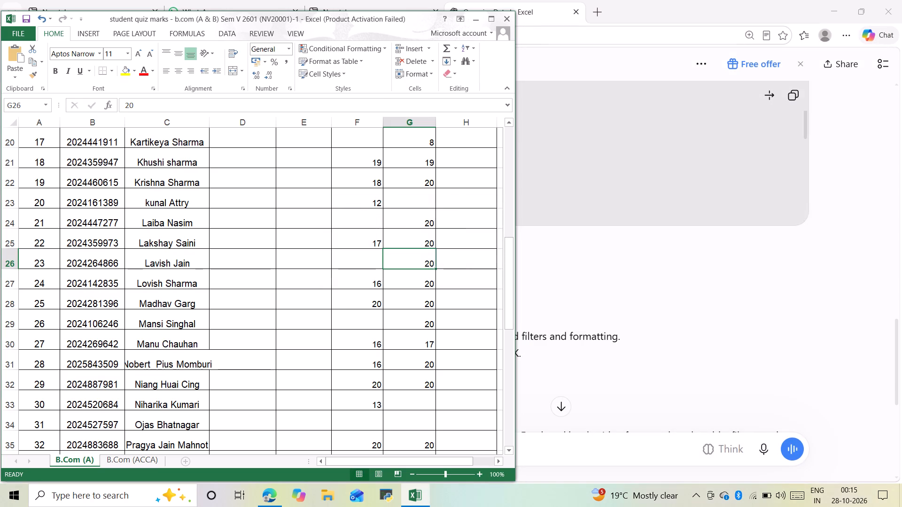
# Maximize the quiz marks workbook and widen the Name column C and quiz columns D to H so names and headings fit on one line.
pyautogui.doubleClick(423, 19)
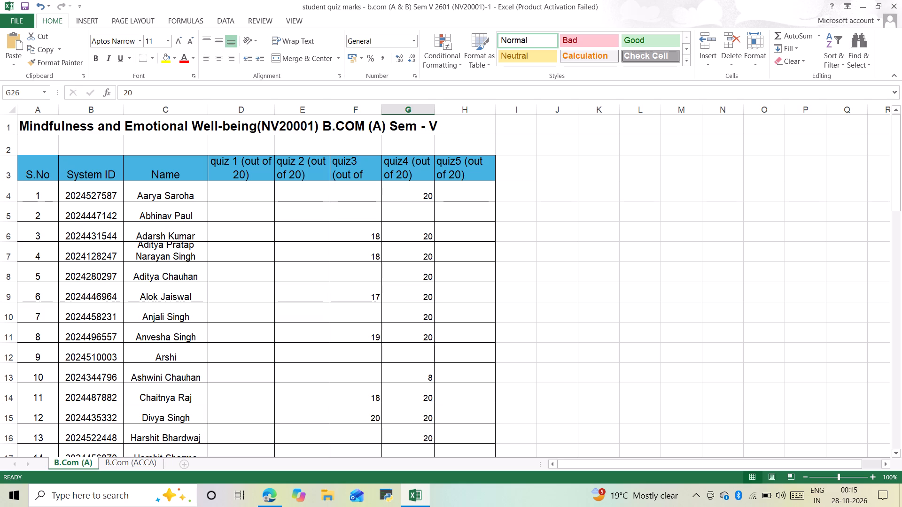
pyautogui.moveTo(207, 112); pyautogui.dragTo(287, 118)
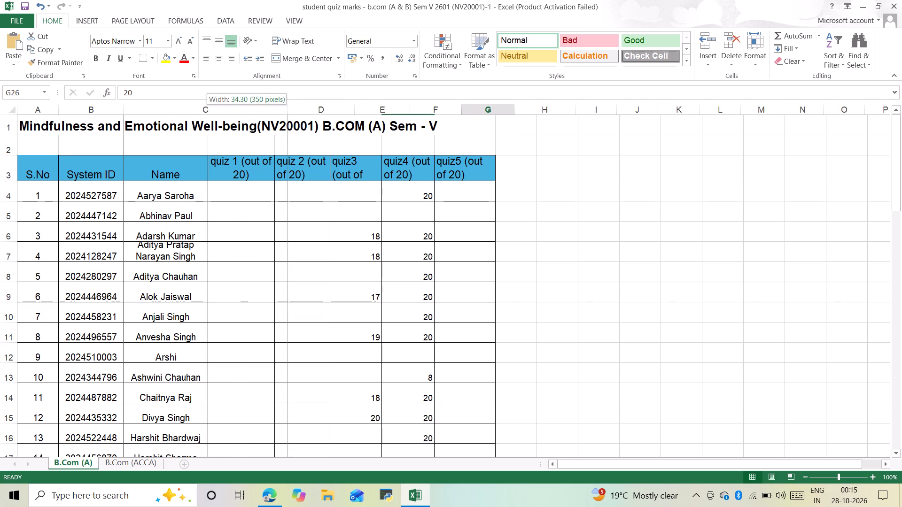
pyautogui.moveTo(287, 118); pyautogui.dragTo(273, 117)
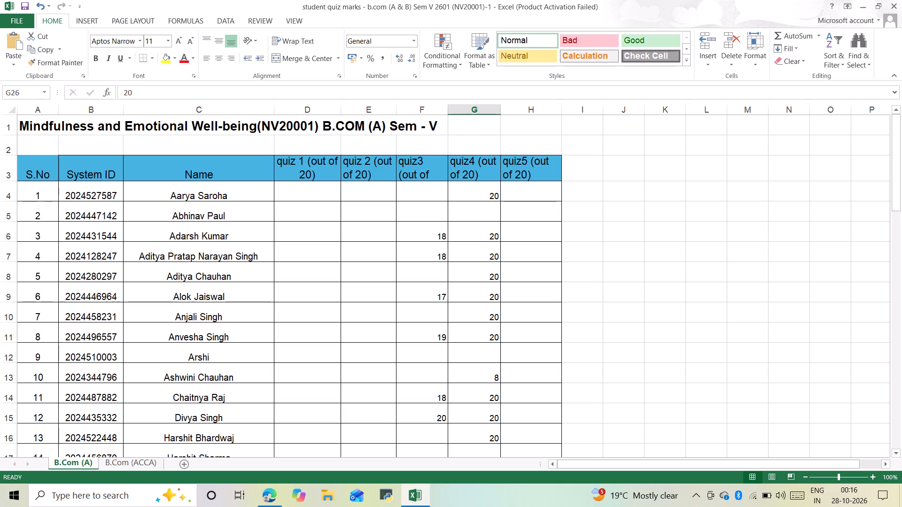
pyautogui.moveTo(341, 110); pyautogui.dragTo(365, 108)
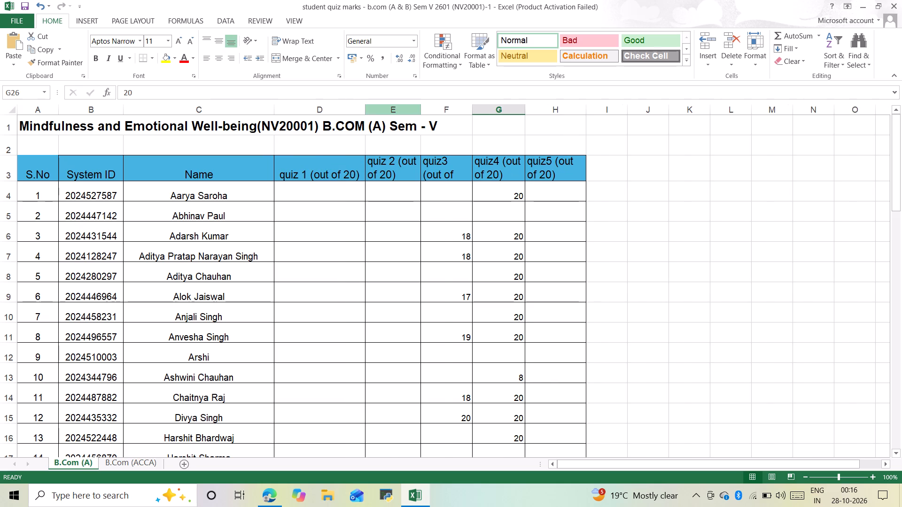
pyautogui.moveTo(420, 110); pyautogui.dragTo(454, 112)
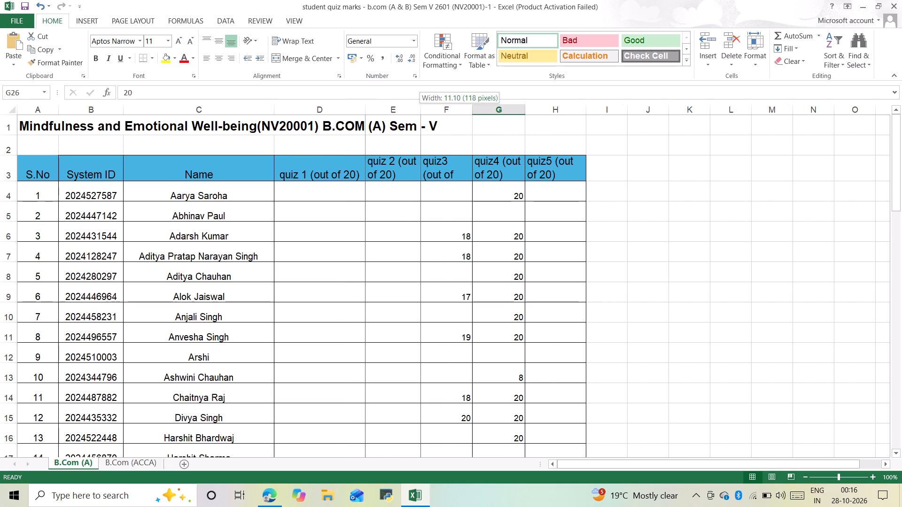
pyautogui.moveTo(454, 112); pyautogui.dragTo(461, 111)
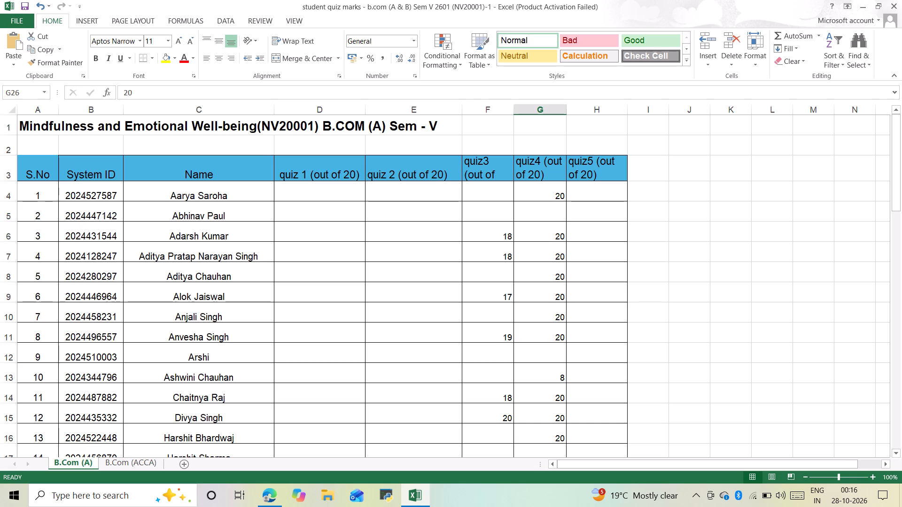
pyautogui.moveTo(515, 110); pyautogui.dragTo(558, 104)
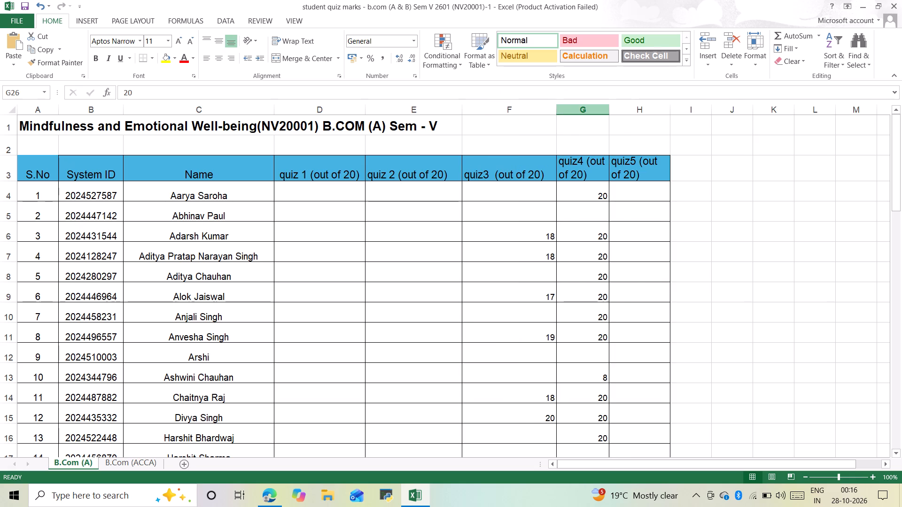
pyautogui.moveTo(610, 107); pyautogui.dragTo(643, 109)
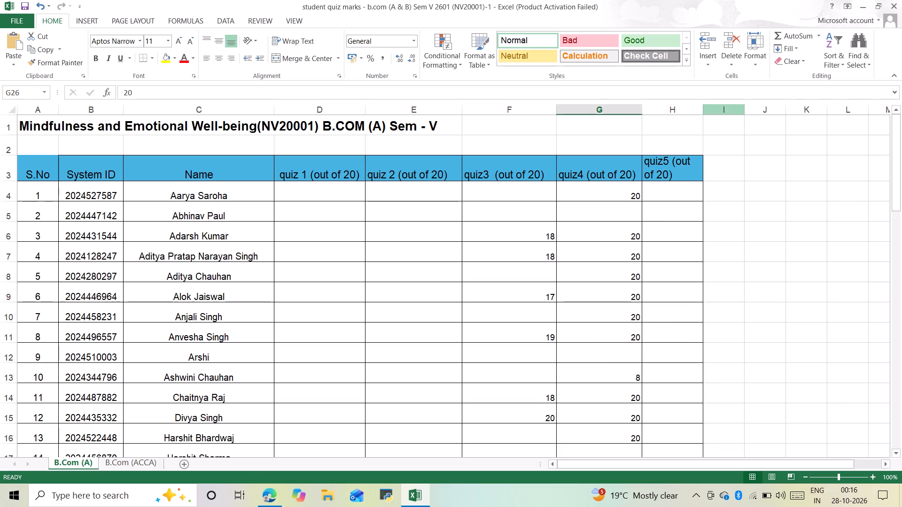
pyautogui.moveTo(704, 113); pyautogui.dragTo(727, 114)
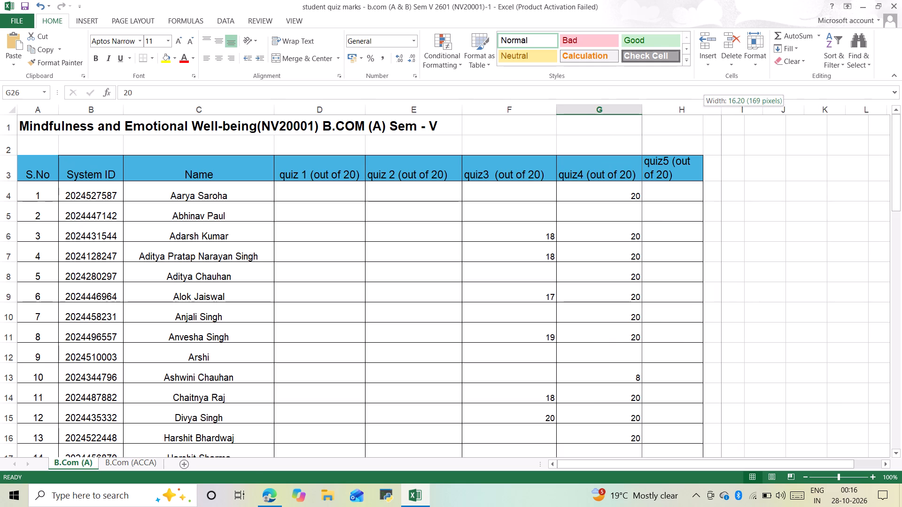
pyautogui.moveTo(727, 114); pyautogui.dragTo(738, 114)
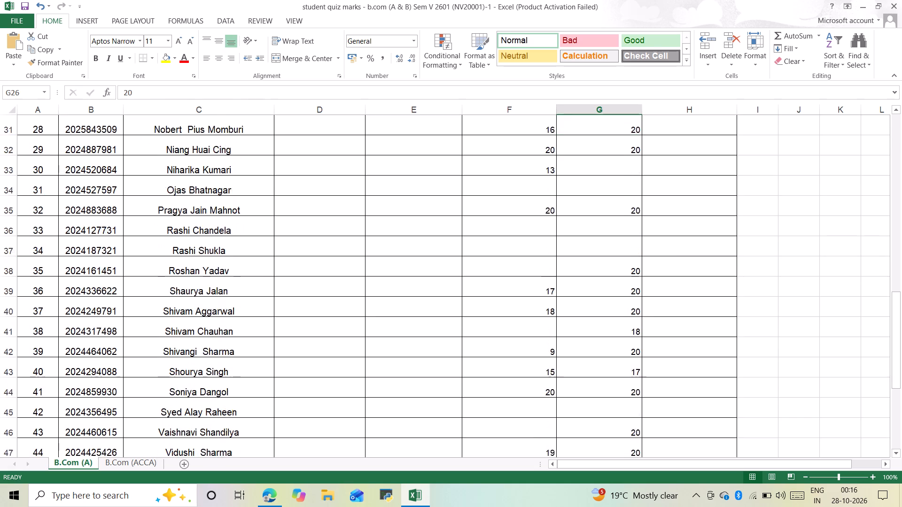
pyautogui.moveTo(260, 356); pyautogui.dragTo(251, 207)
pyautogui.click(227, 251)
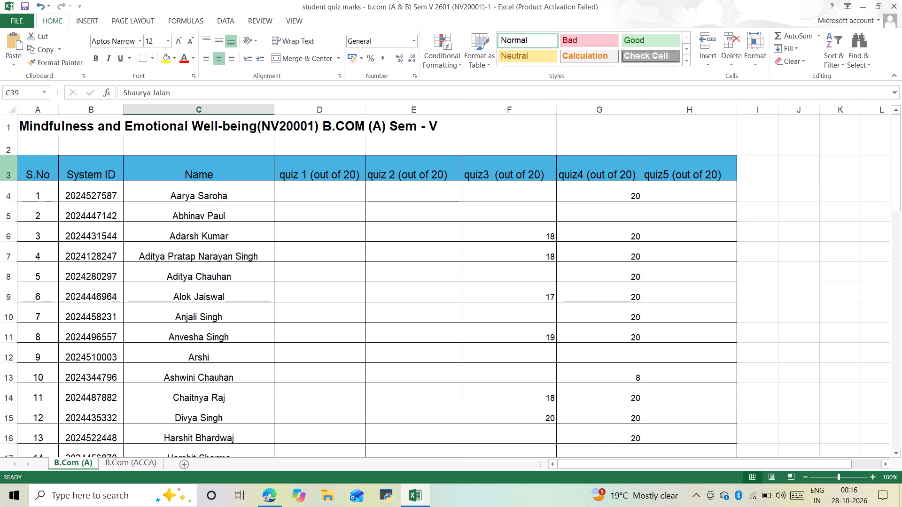
# Reduce the height of the empty row 2 between the sheet title and the table header.
pyautogui.moveTo(2, 154); pyautogui.dragTo(2, 142)
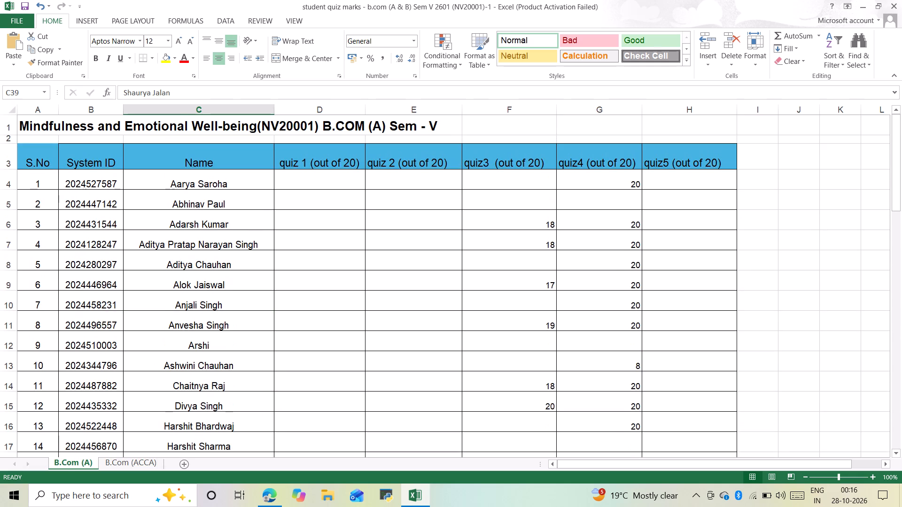
# Save the student quiz marks workbook.
pyautogui.hotkey('ctrl', 's')
pyautogui.hotkey('ctrl', 's')
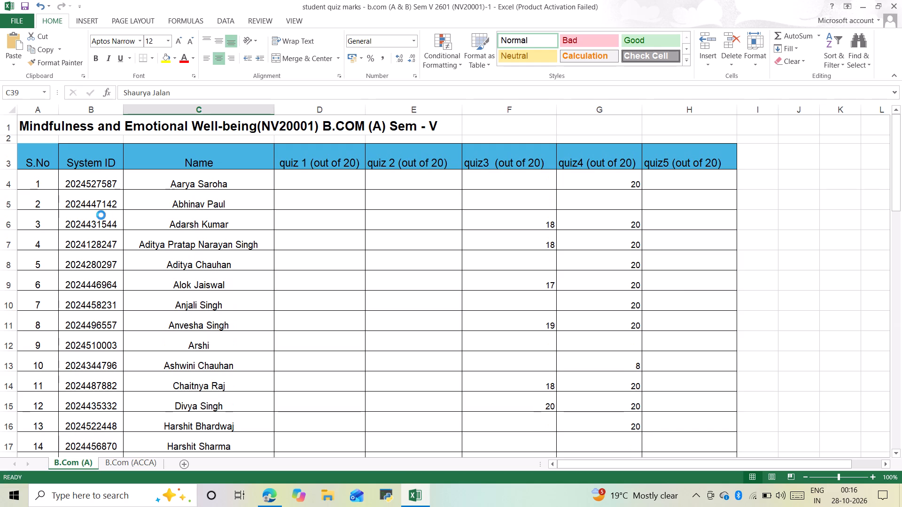
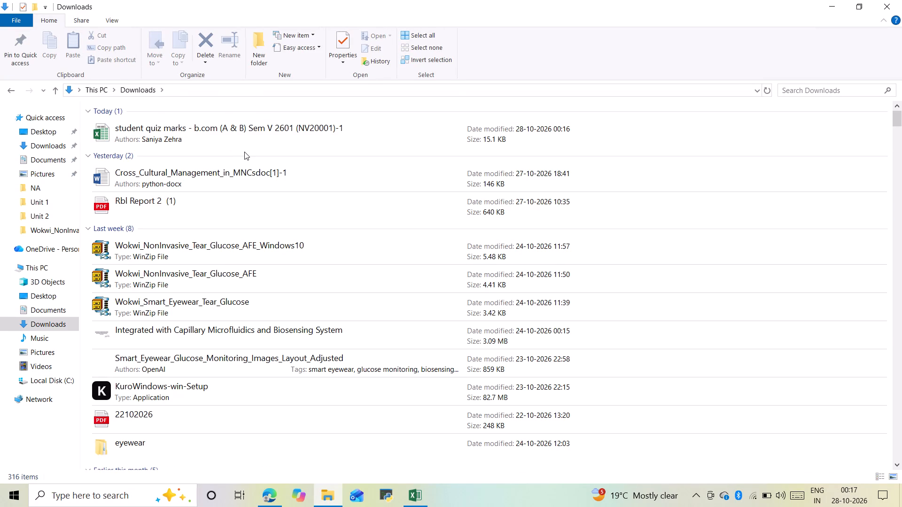
# Switch to File Explorer, bring up the student quiz marks workbook from the Downloads folder and close it.
pyautogui.click(254, 123)
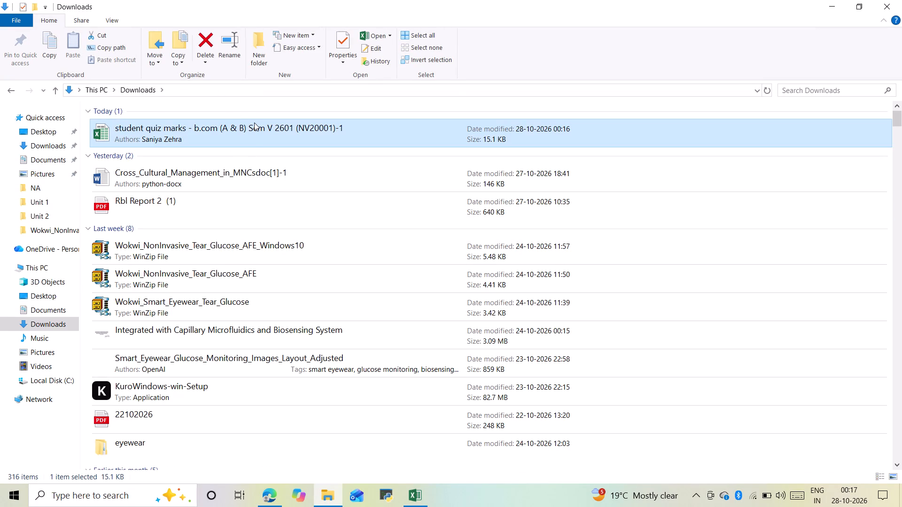
pyautogui.doubleClick(251, 134)
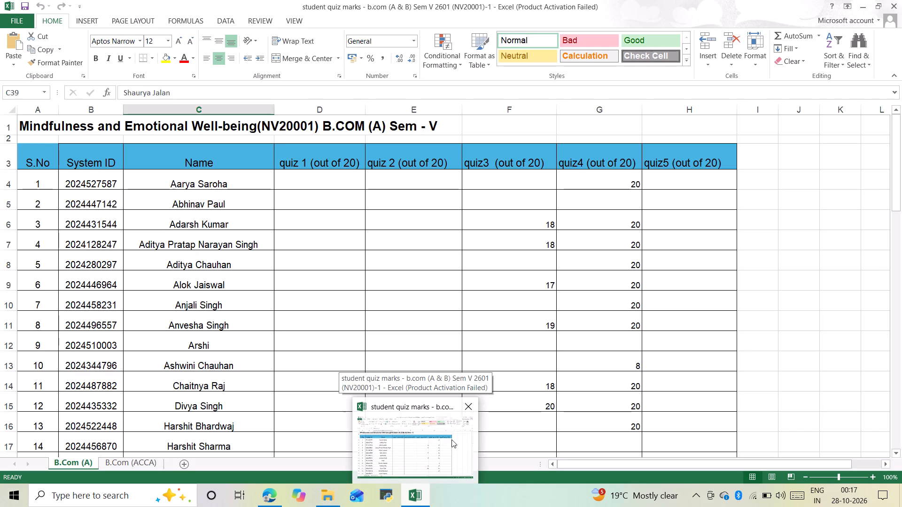
pyautogui.click(468, 404)
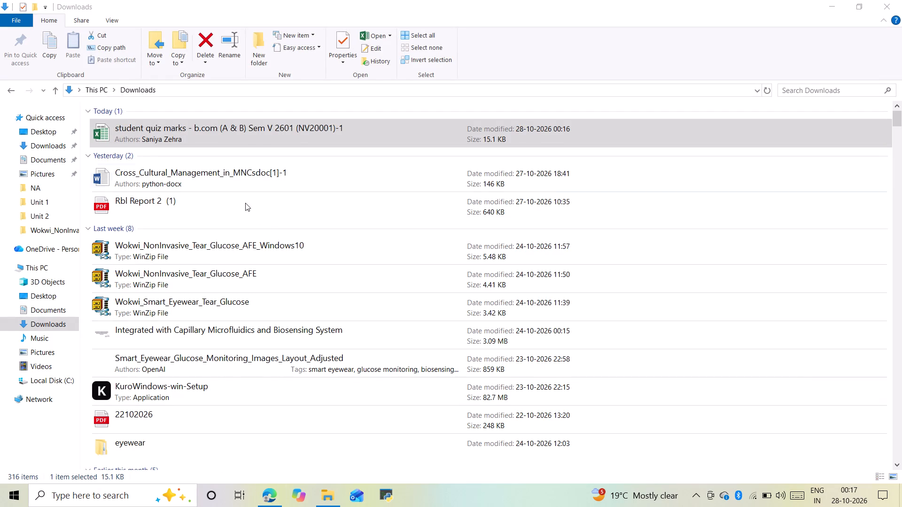
# Reopen the student quiz marks workbook from Downloads, widen its window to check the B.Com (A) marks through the last student, and close it.
pyautogui.doubleClick(220, 134)
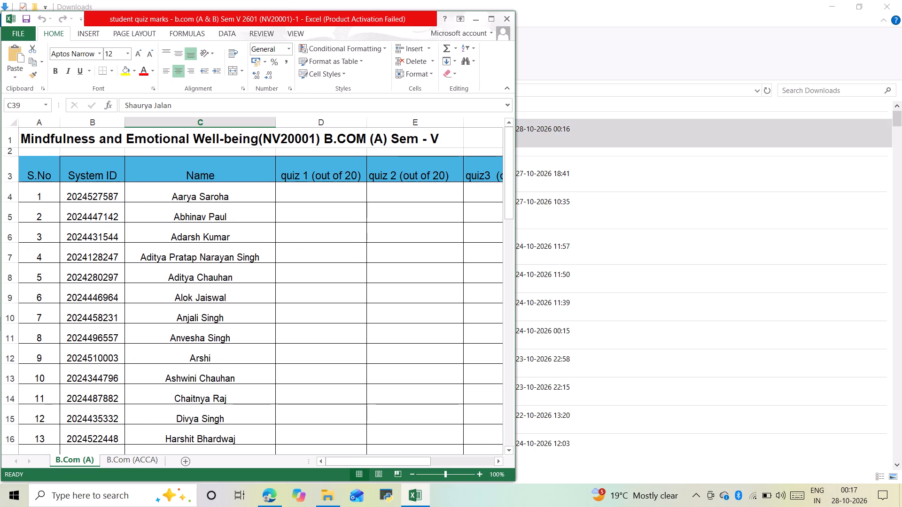
pyautogui.press('space')
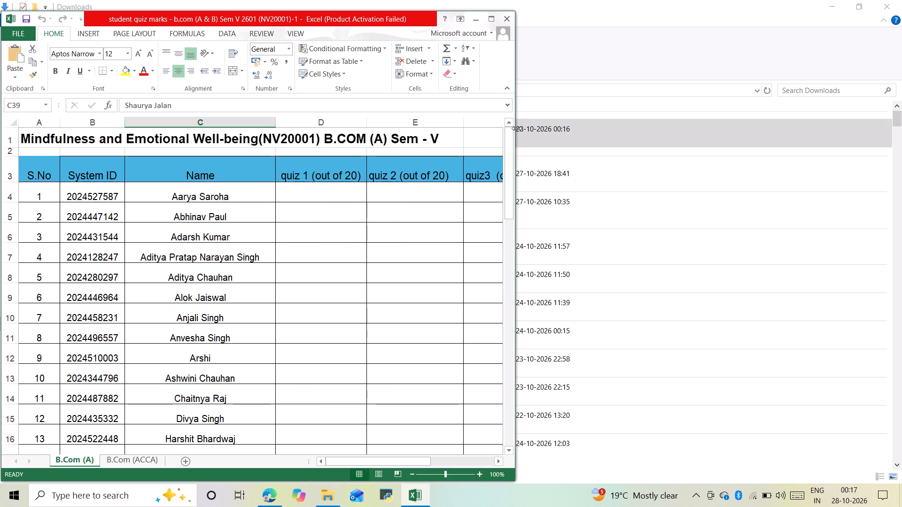
pyautogui.moveTo(517, 128); pyautogui.dragTo(685, 133)
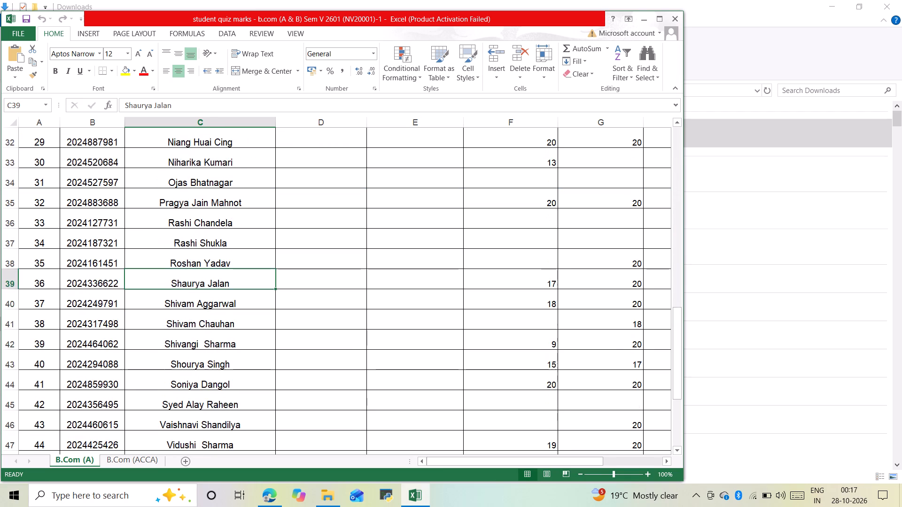
pyautogui.click(676, 23)
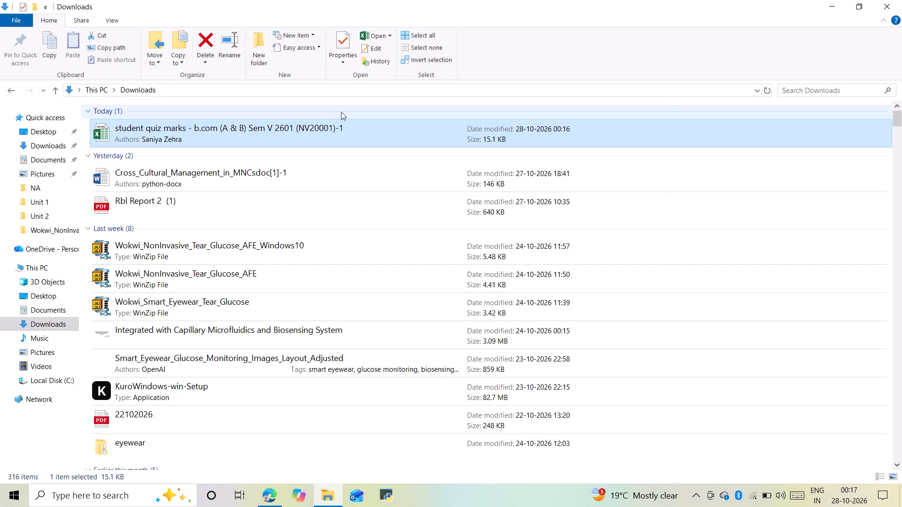
# Bring up the available file actions for the student quiz marks workbook in the Downloads folder.
pyautogui.rightClick(375, 140)
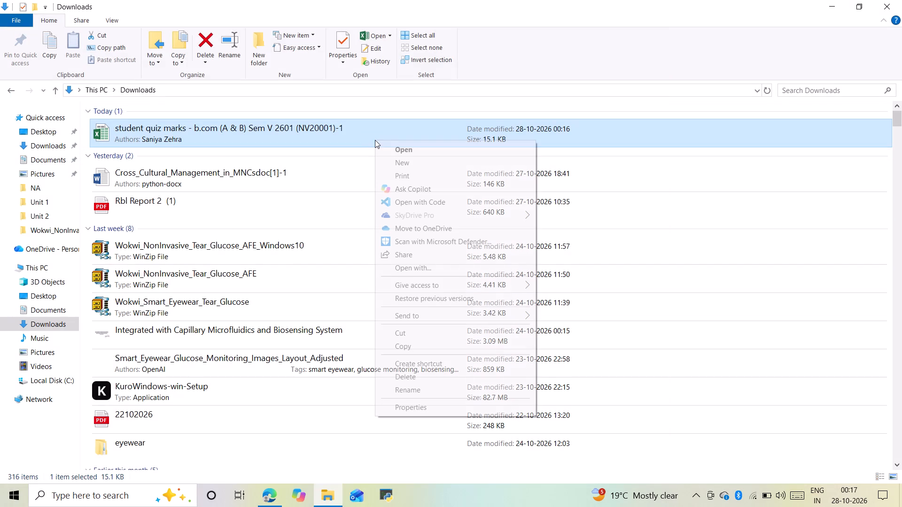